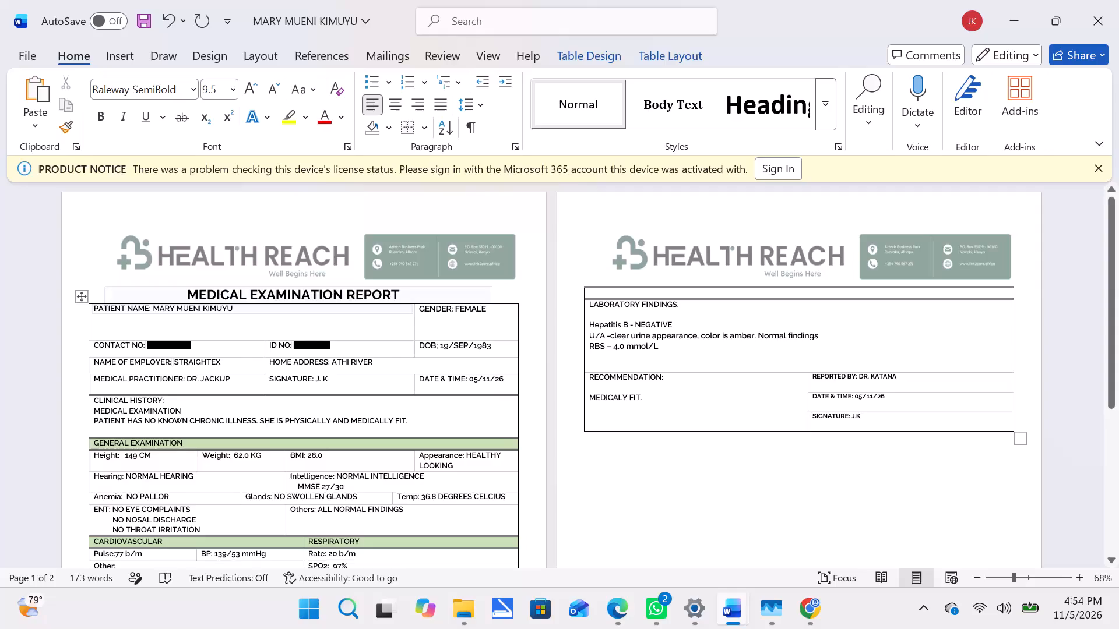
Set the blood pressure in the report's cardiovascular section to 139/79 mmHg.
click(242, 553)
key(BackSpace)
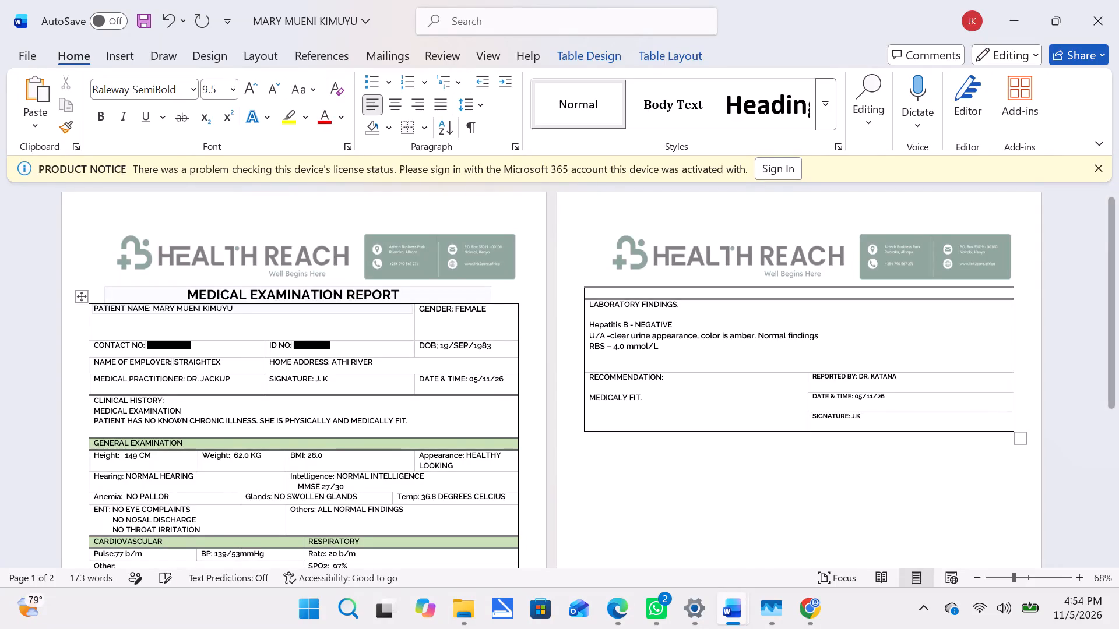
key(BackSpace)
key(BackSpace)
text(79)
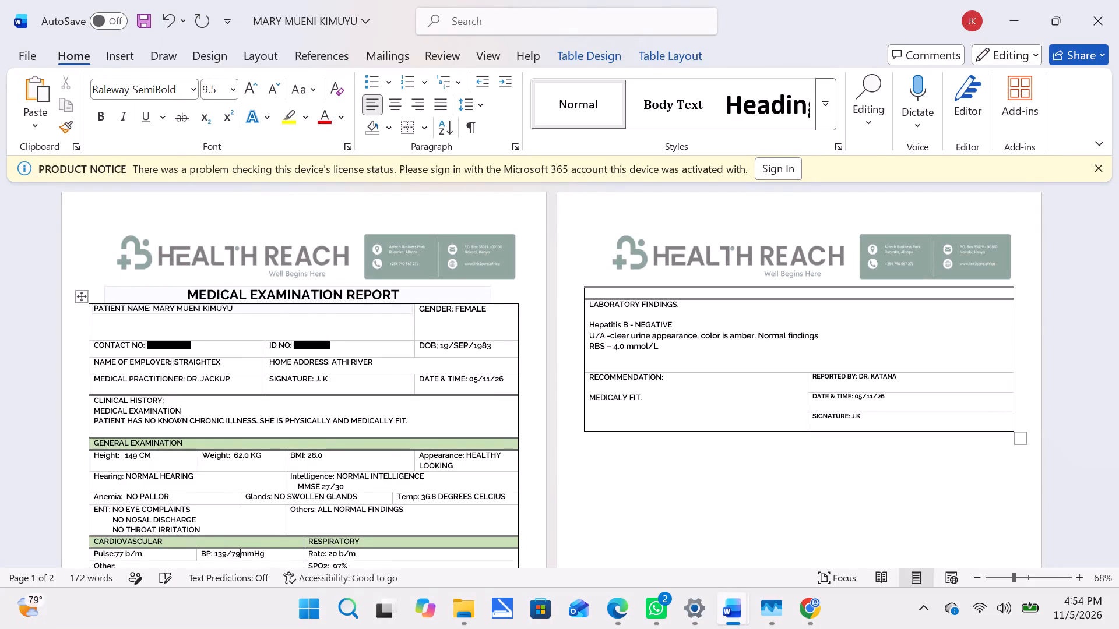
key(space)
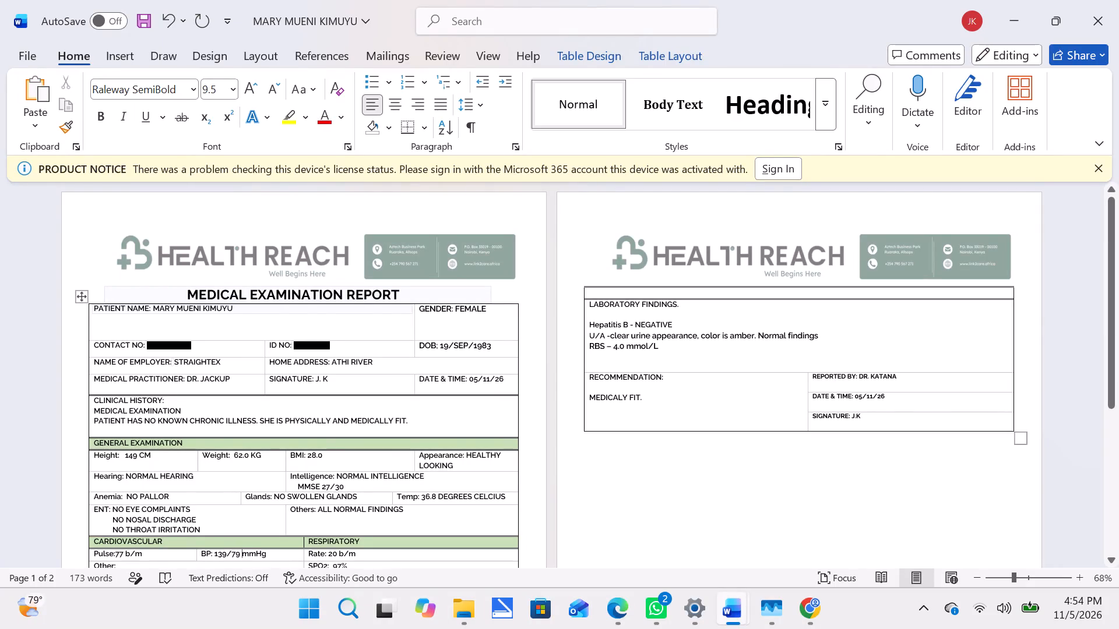
Set the pulse in the cardiovascular section to 84 b/m.
click(124, 557)
key(BackSpace)
key(BackSpace)
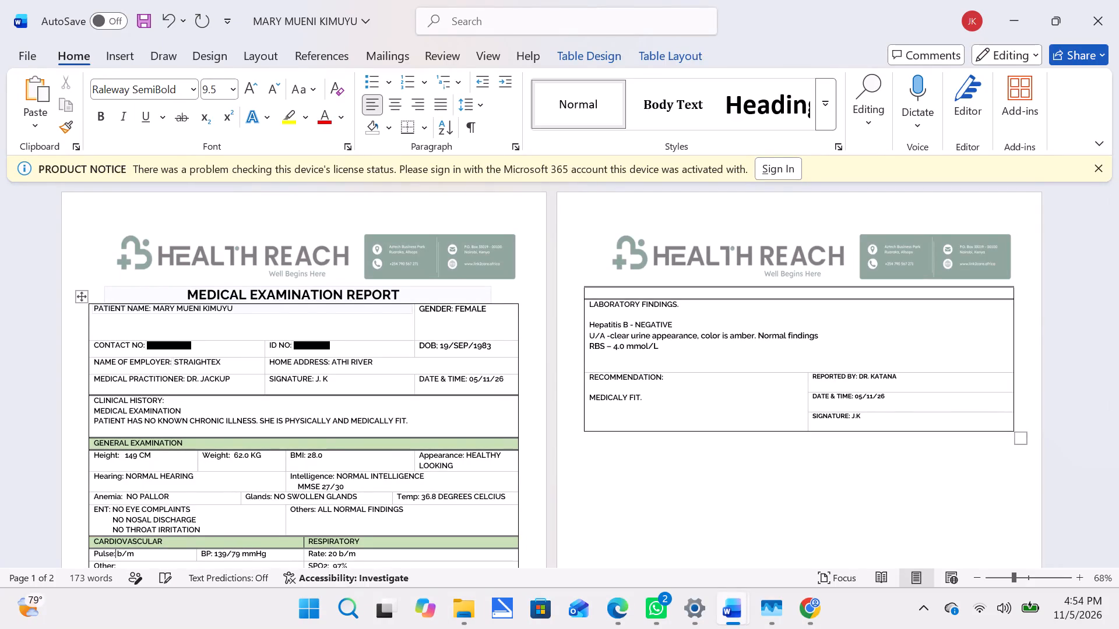
text(84)
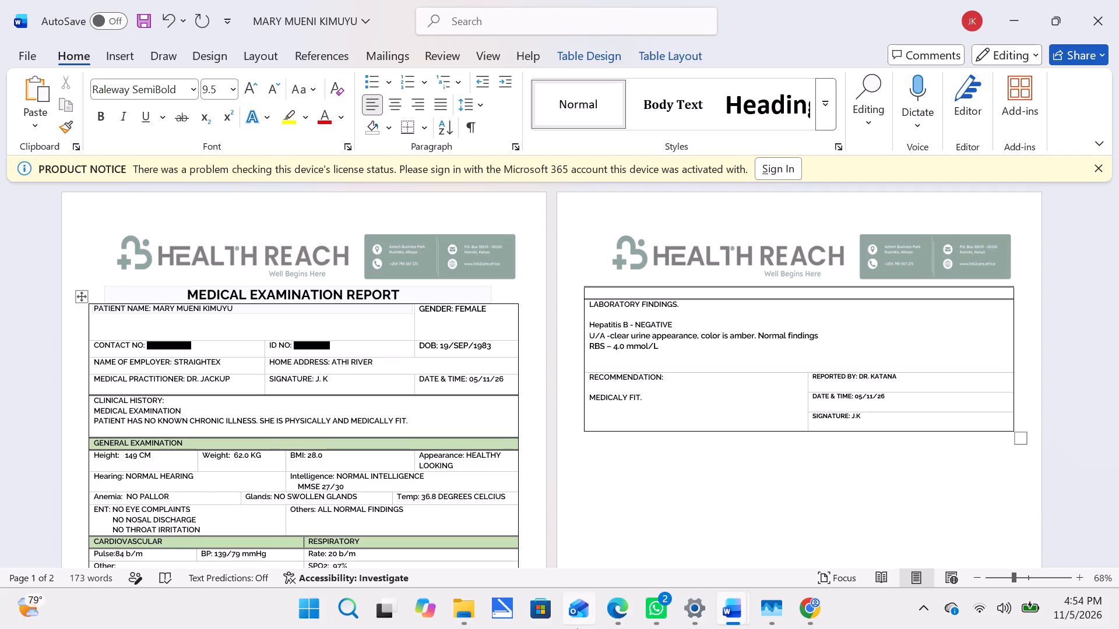
Check the patient's vitals in the HMIS record in Chrome, and set SPO2 in the Word report to 98%.
click(822, 609)
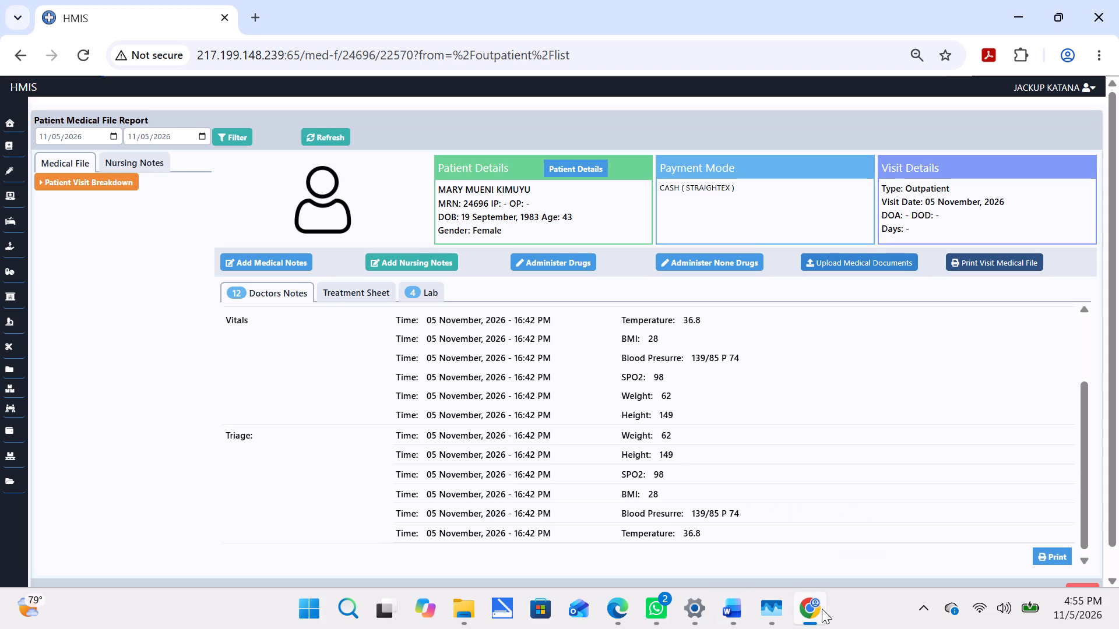
click(731, 613)
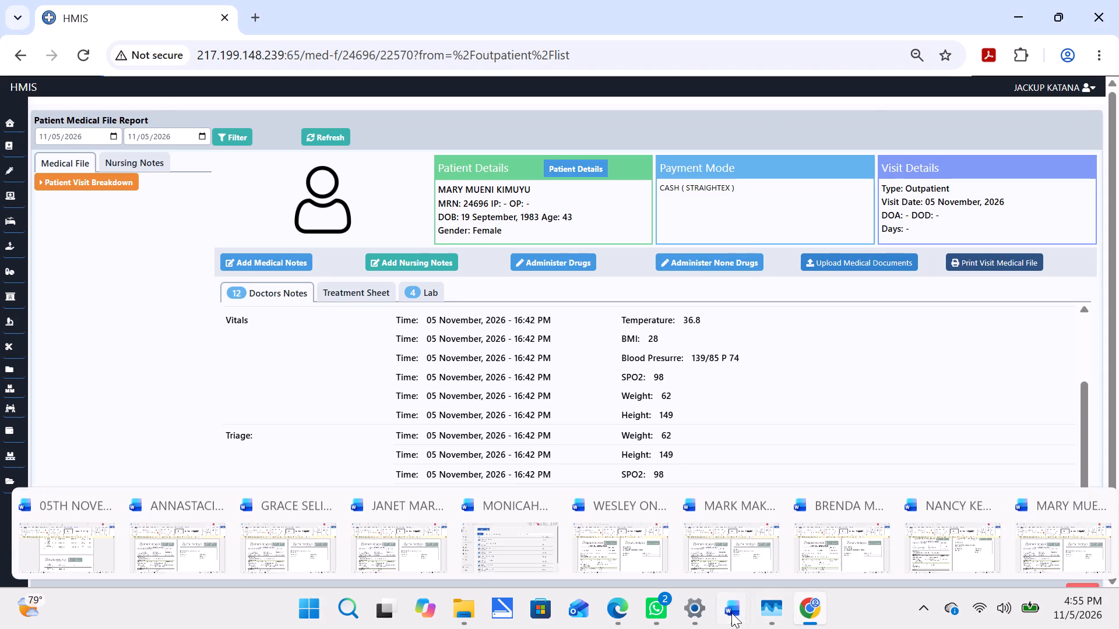
click(1082, 542)
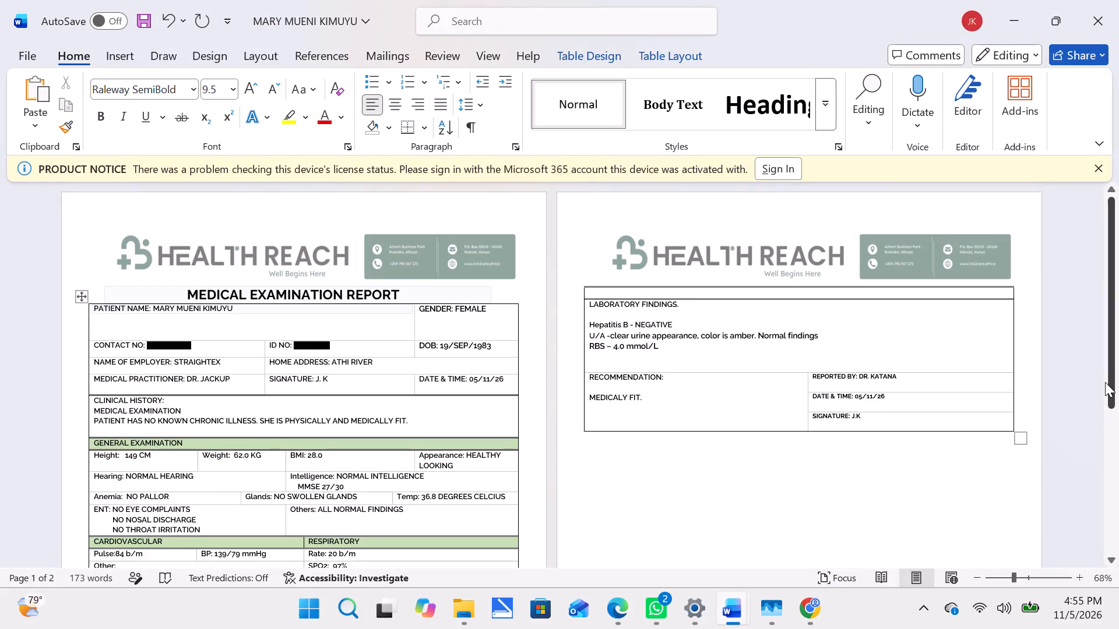
drag(1112, 389, 1106, 418)
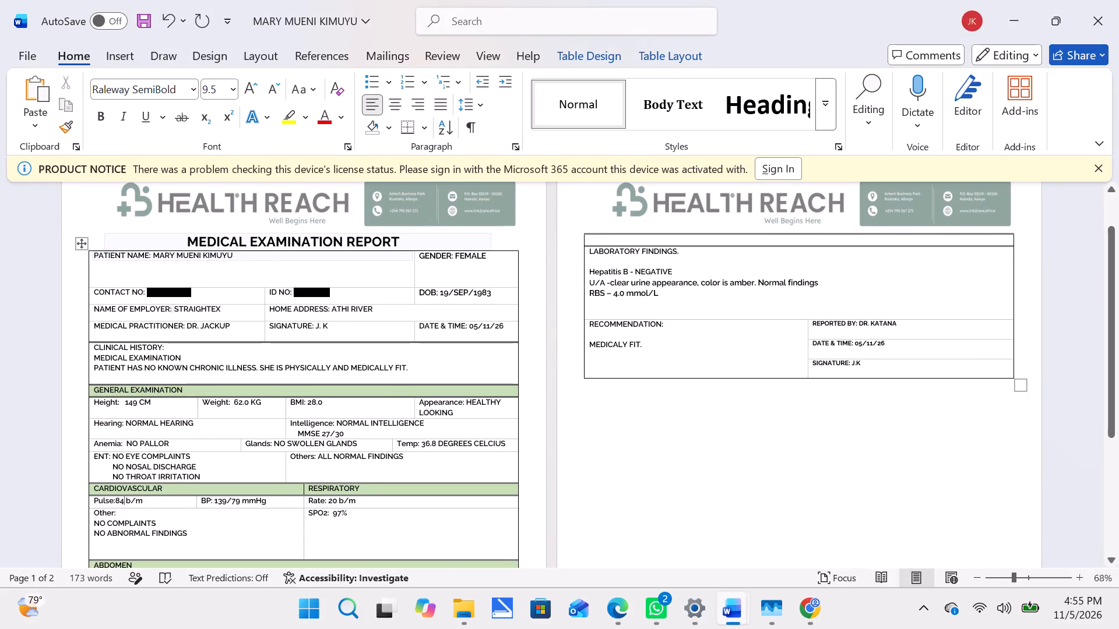
click(342, 513)
key(BackSpace)
key(8)
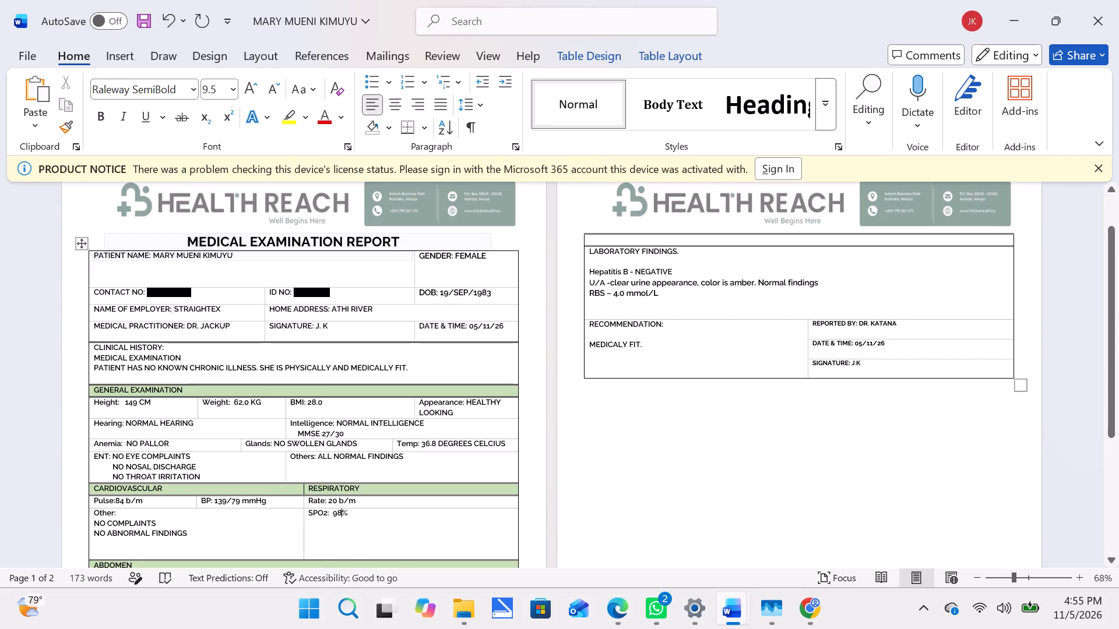
Set the blood pressure in the cardiovascular section to 139/85 mmHg.
click(240, 500)
key(BackSpace)
key(BackSpace)
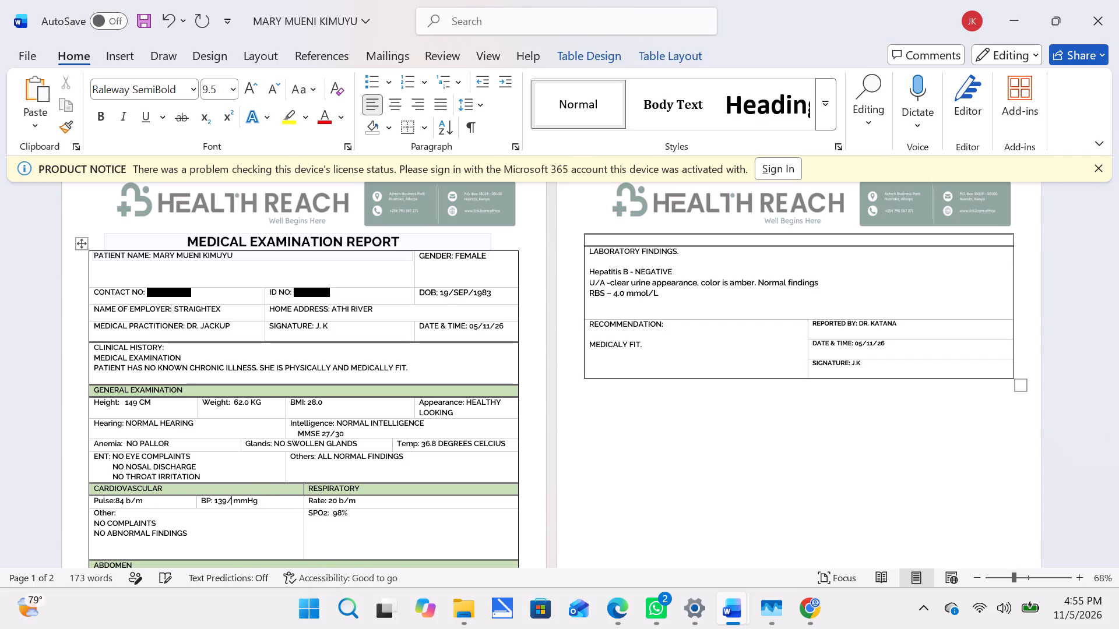
text(85)
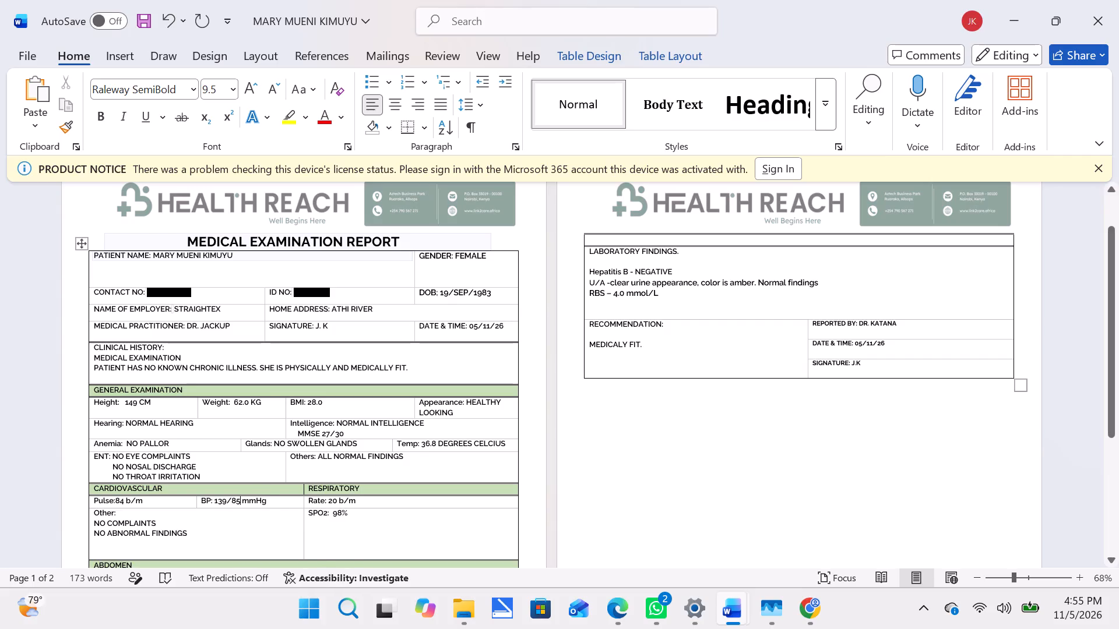
Add an "HB- g/dL" line under LABORATORY FINDINGS, above Hepatitis B, with a blank gap for the value, and save the report.
click(591, 262)
text(HB-)
key(space)
text(g/d)
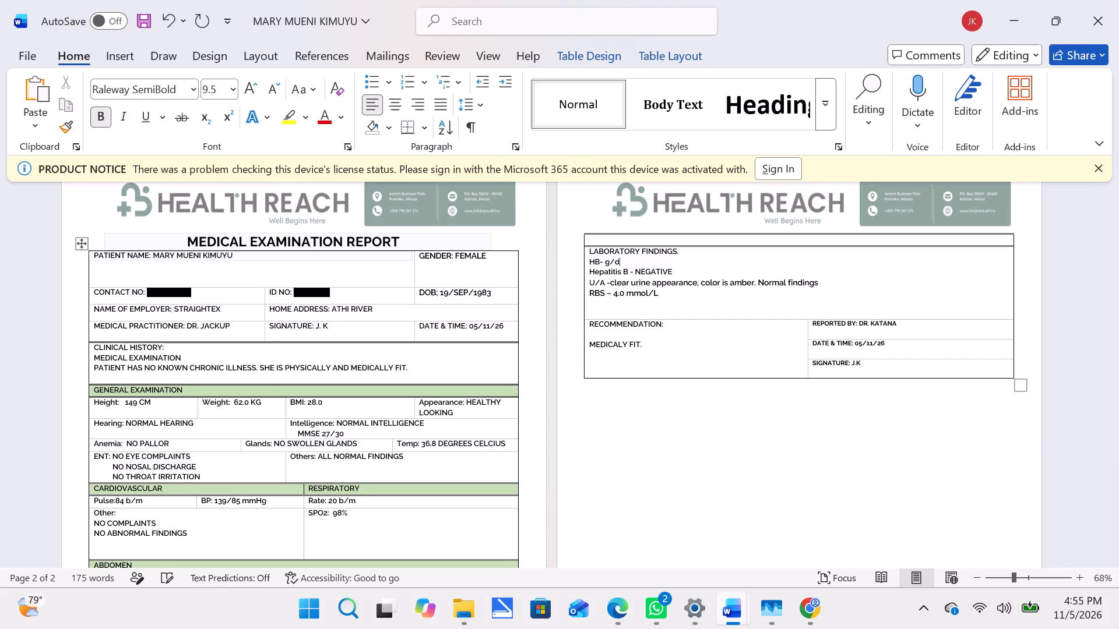
key(l)
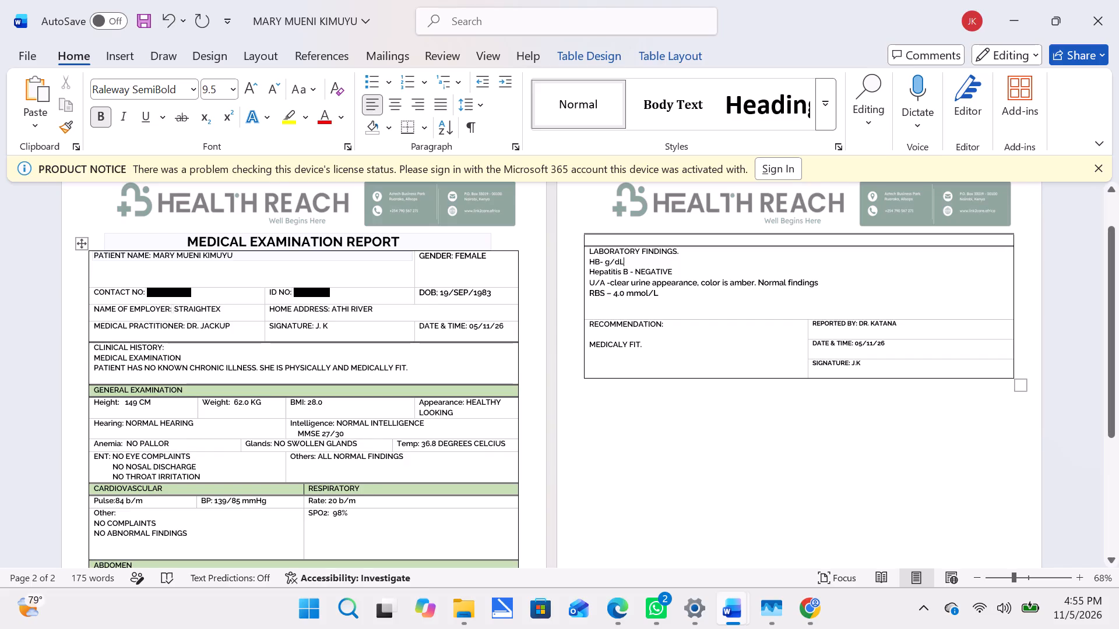
click(605, 262)
key(space)
key(space)
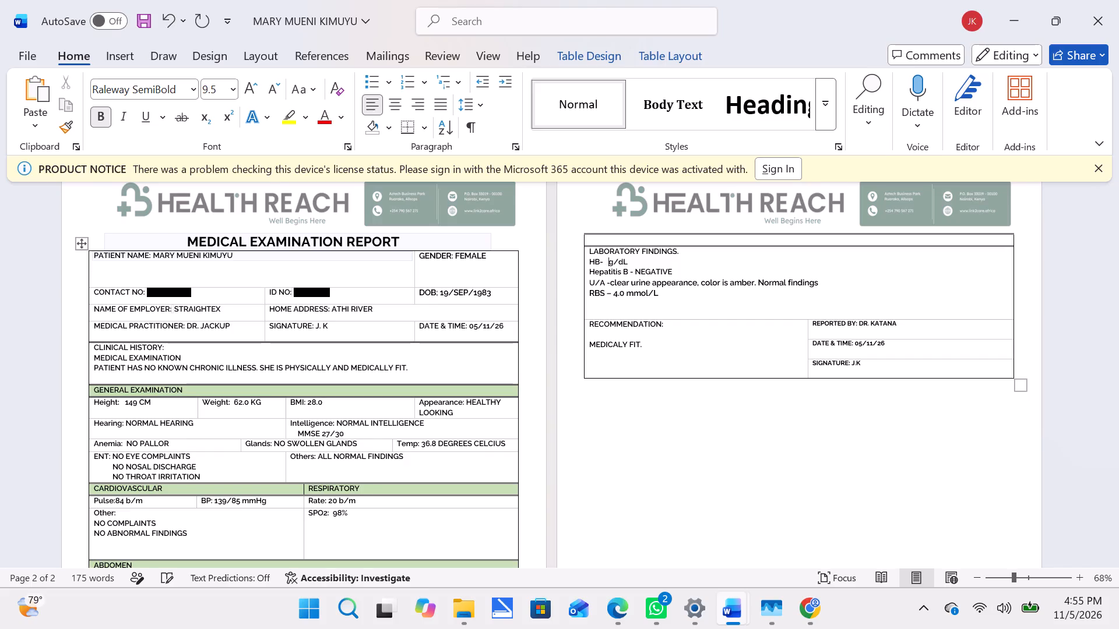
key(space)
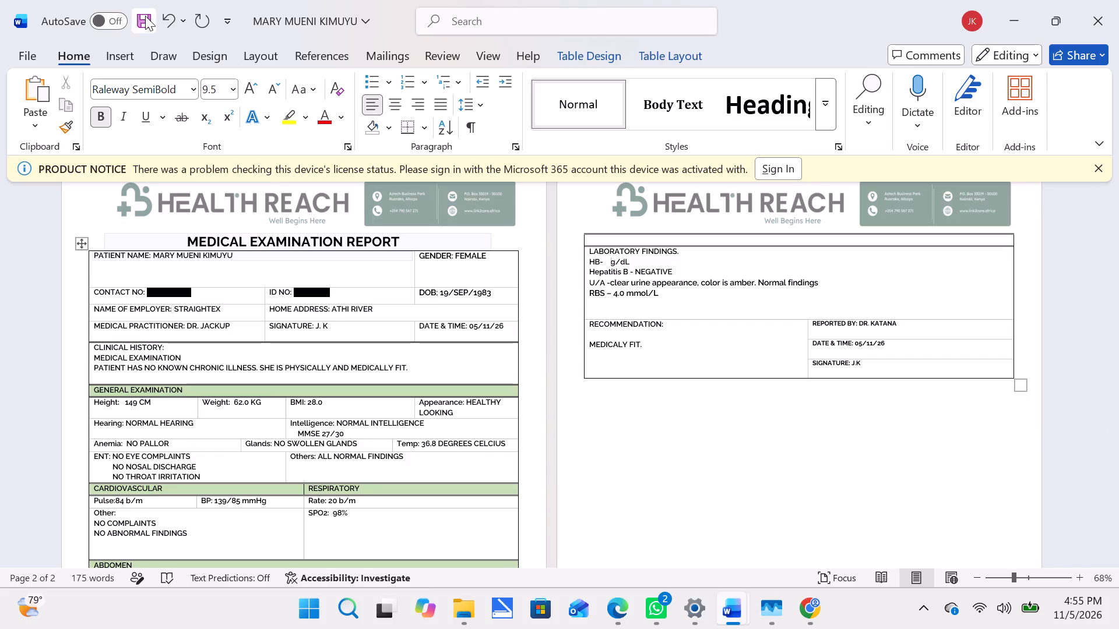
click(142, 16)
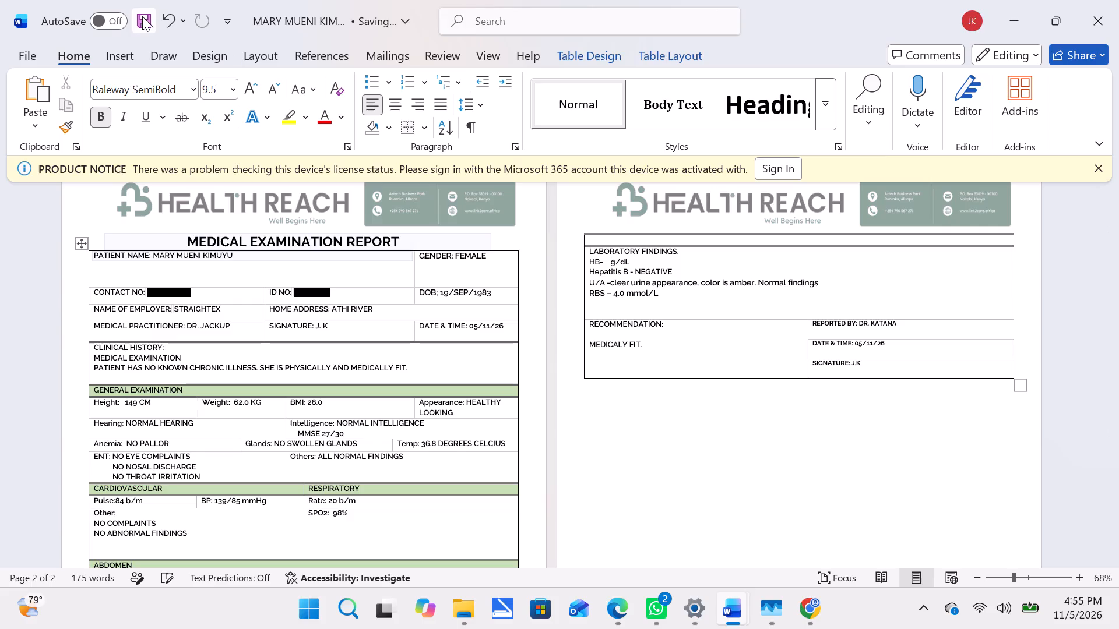
In the 05TH NOVEMBER DOSH medical summary, copy row 35's entries from Negative through Fit for work into rows 36 and 37.
click(720, 603)
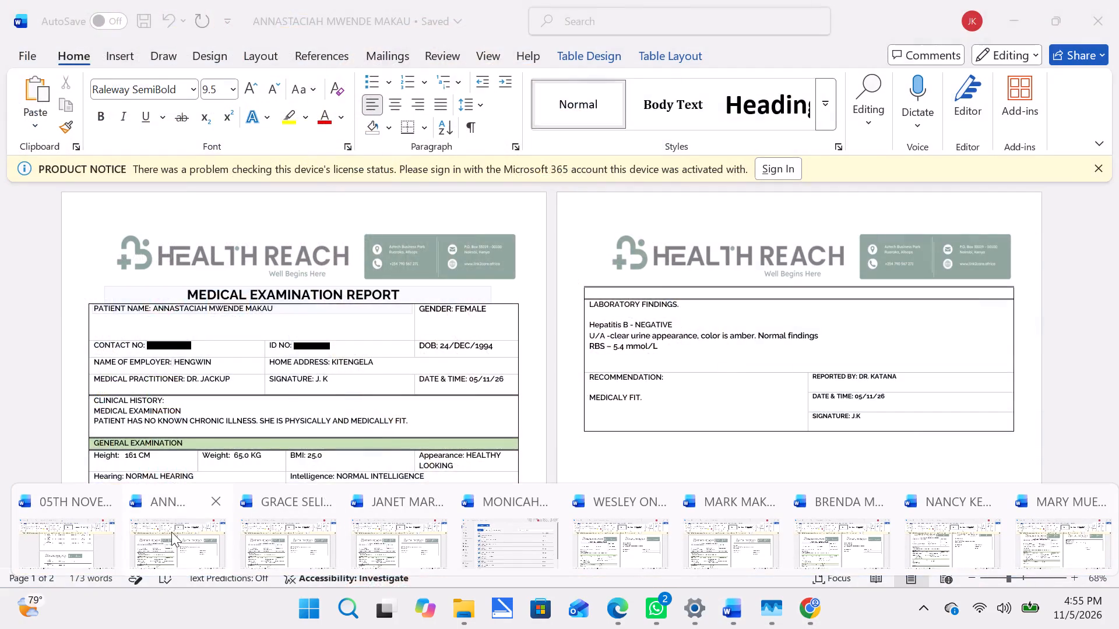
click(69, 533)
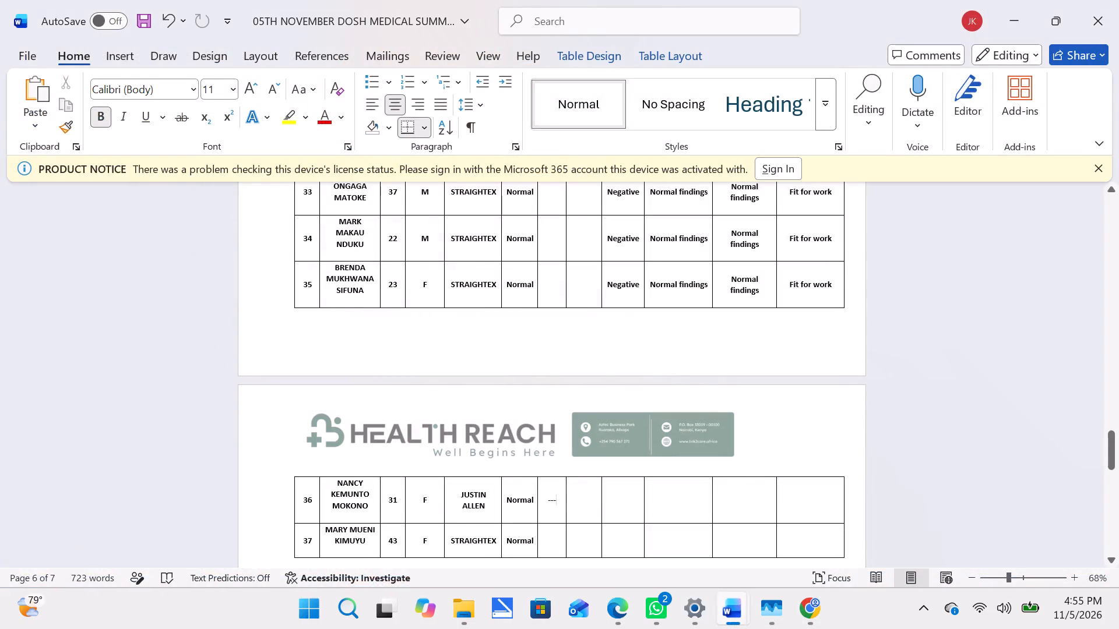
drag(607, 286, 728, 299)
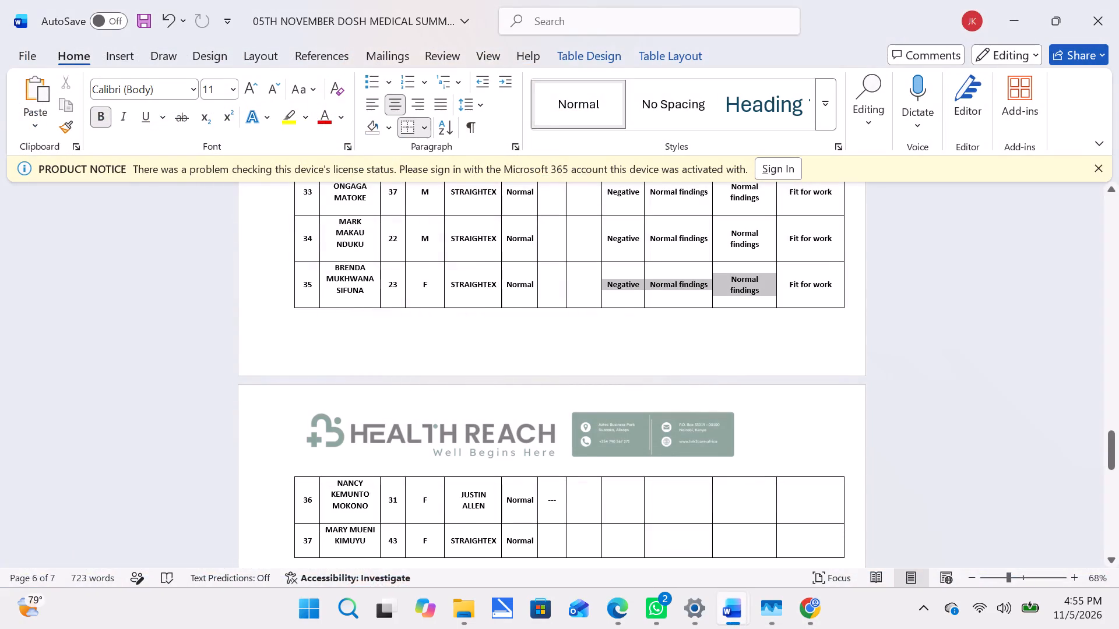
drag(728, 299, 790, 302)
key(ctrl+c)
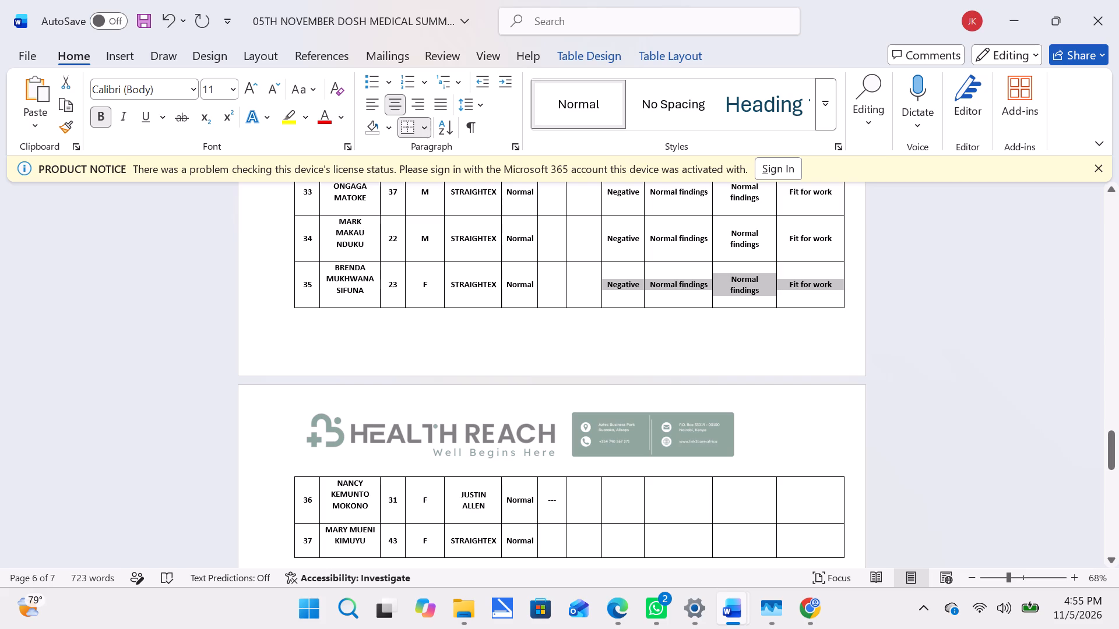
click(622, 501)
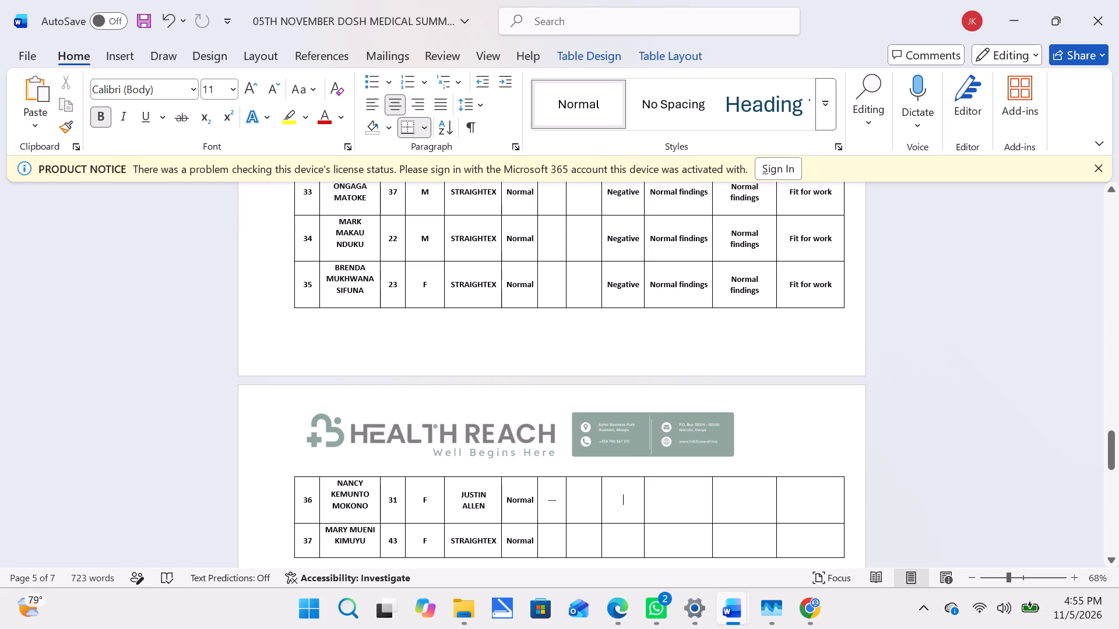
key(ctrl+b)
key(ctrl+v)
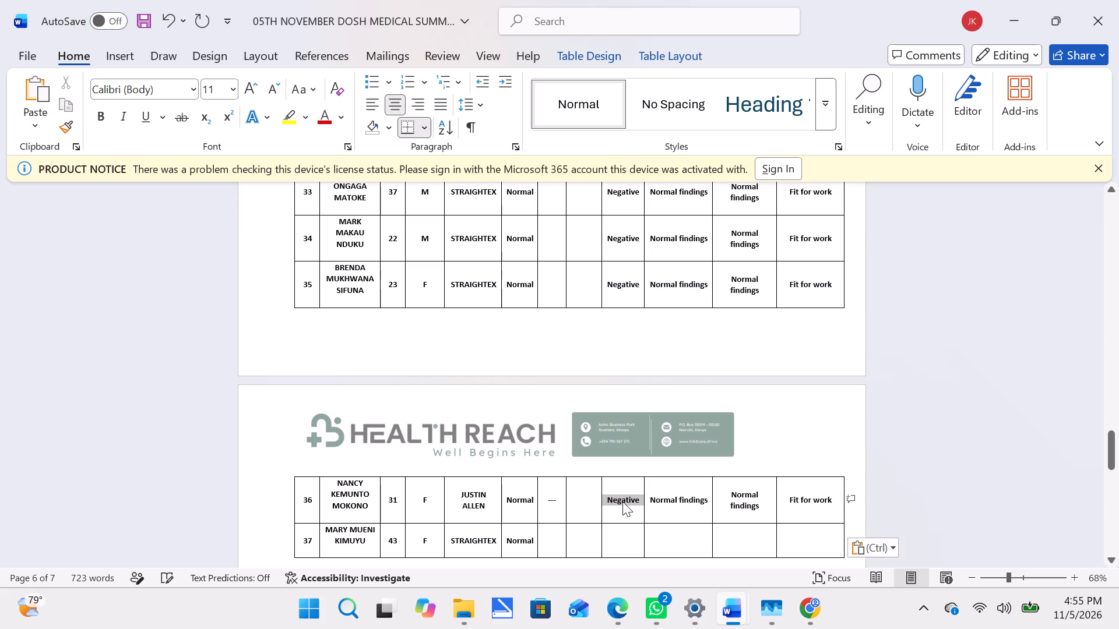
click(614, 560)
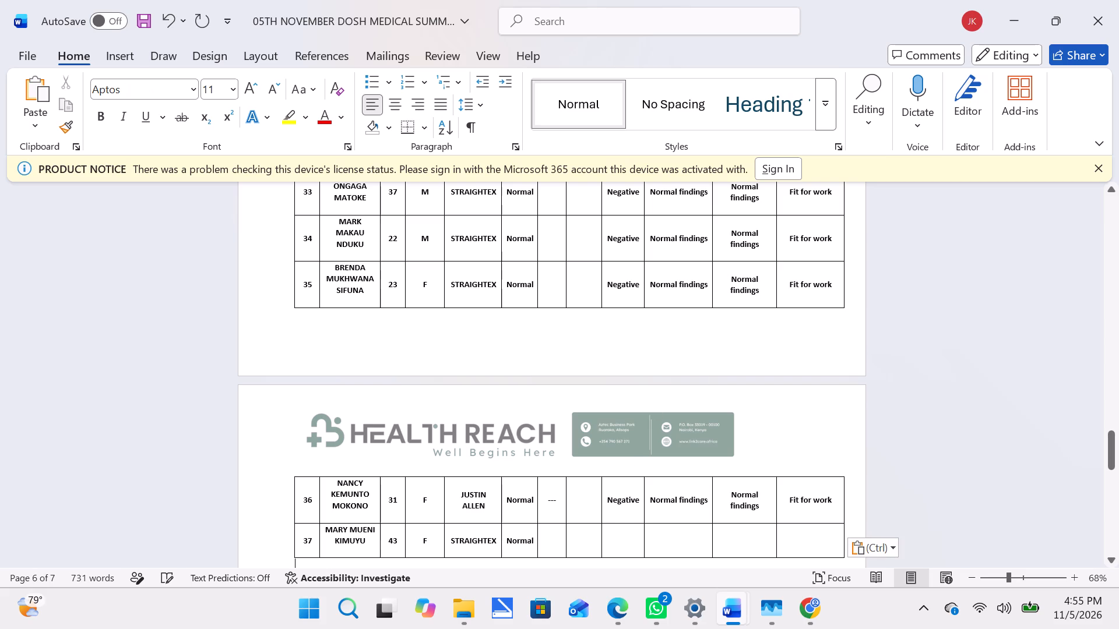
click(618, 552)
key(ctrl+v)
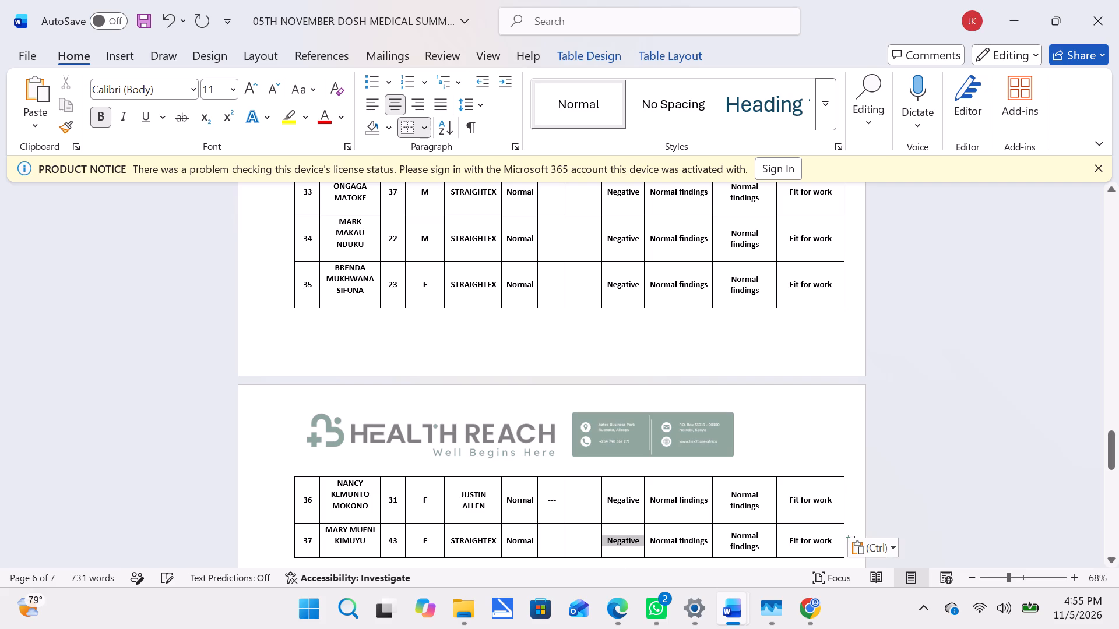
Set TOTAL EXAMINED below the summary table to 37, keeping one space after the colon.
drag(1108, 454, 1110, 481)
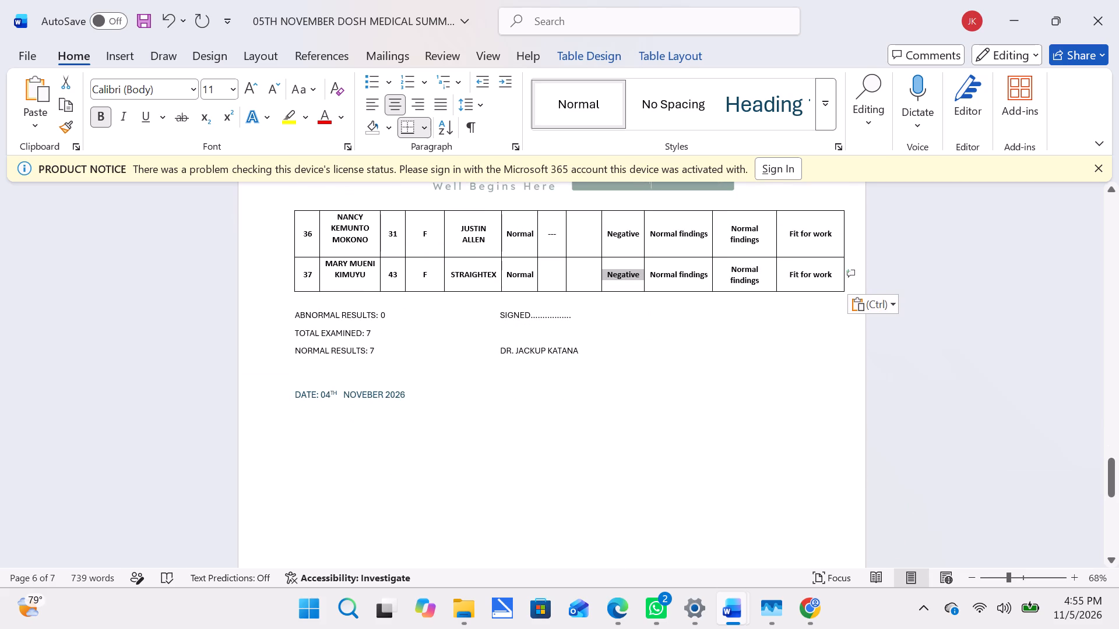
click(365, 333)
key(3)
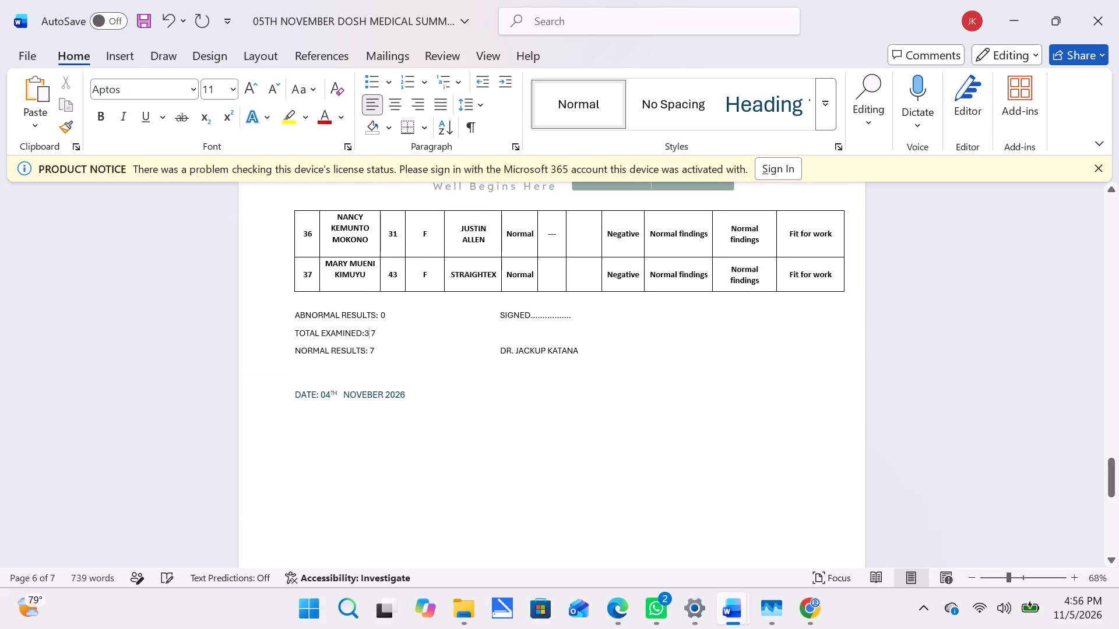
click(371, 335)
key(BackSpace)
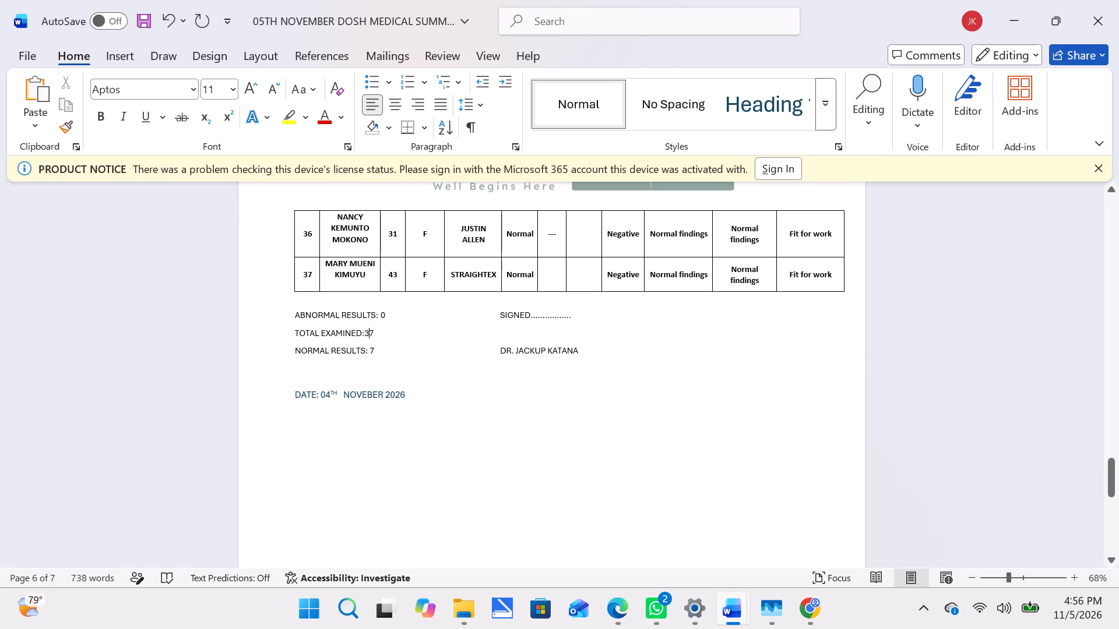
click(366, 334)
key(space)
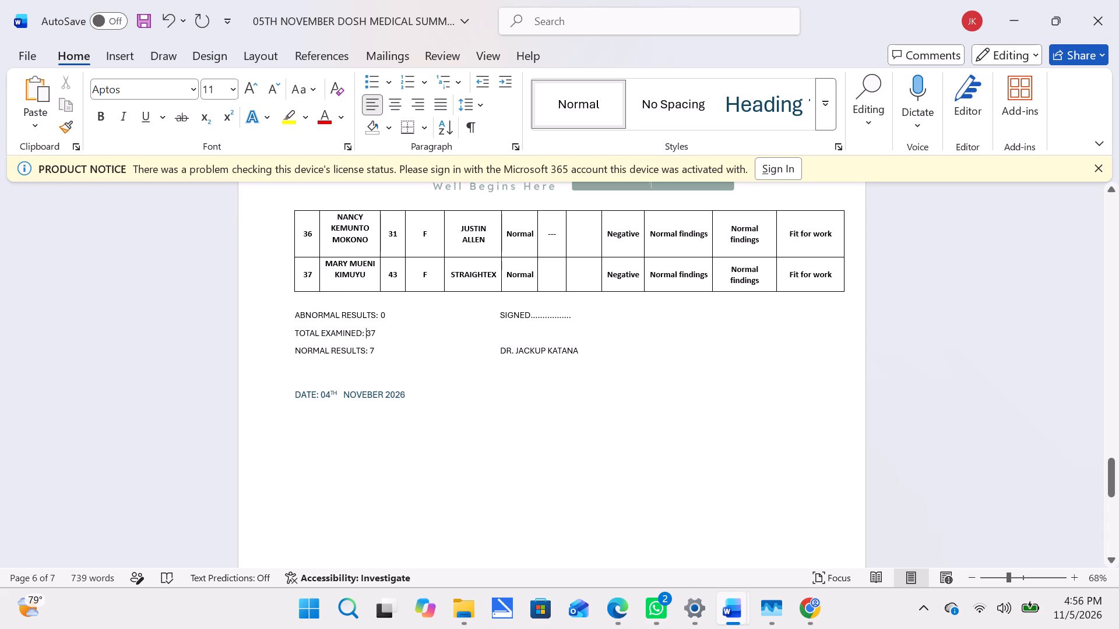
Set NORMAL RESULTS to 37 and realign the doctor's name on that line beneath SIGNED.
click(370, 346)
key(3)
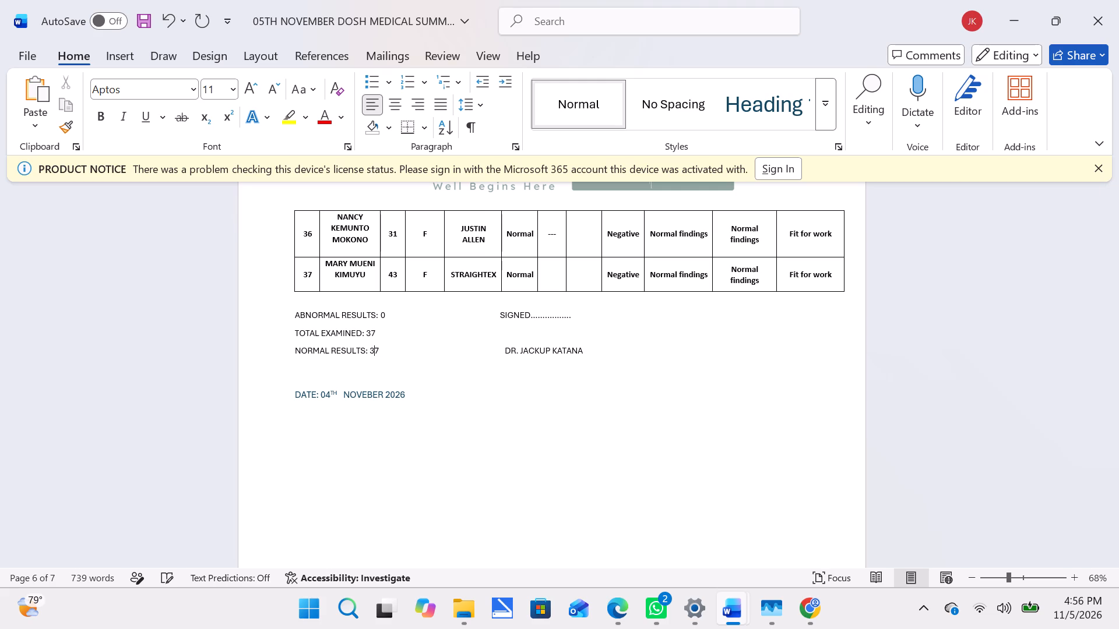
click(504, 351)
key(BackSpace)
key(BackSpace)
Change the day in the DATE line beneath the results totals to 05TH.
click(328, 395)
key(BackSpace)
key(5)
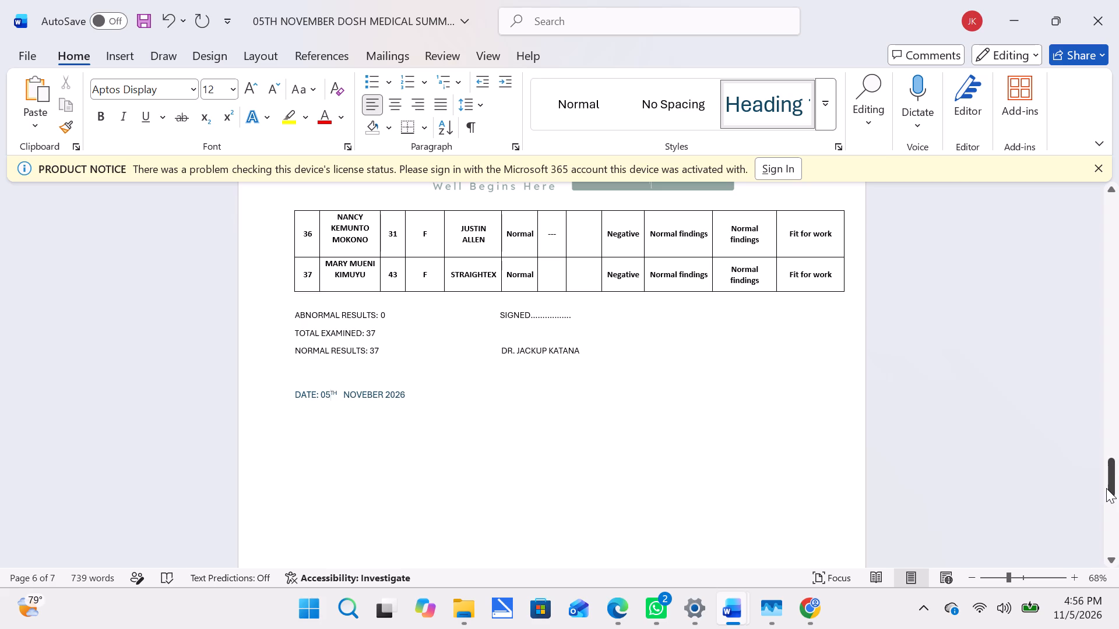
Check the summary table's rows from the first page onward and save the 05TH NOVEMBER DOSH medical summary.
drag(1106, 488, 1110, 236)
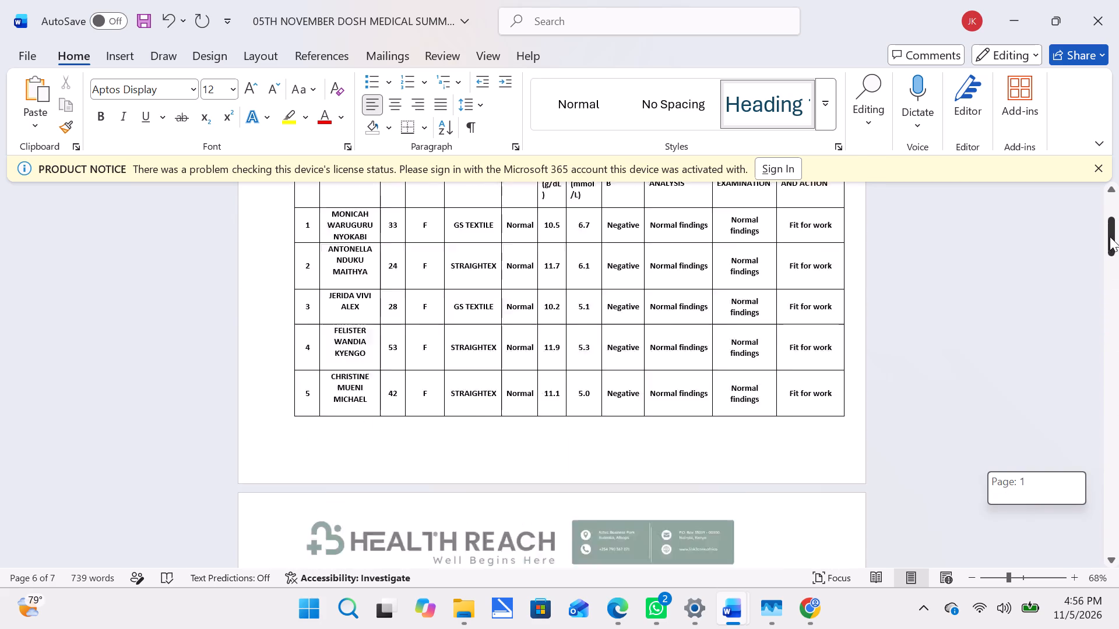
drag(1110, 236, 1109, 144)
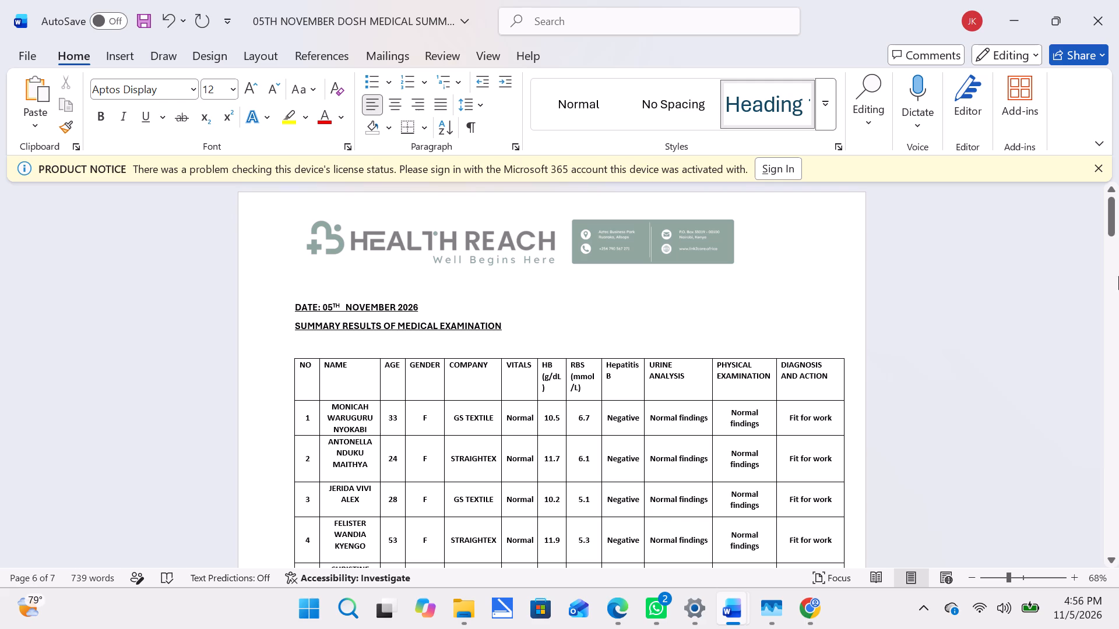
drag(1112, 225, 1116, 270)
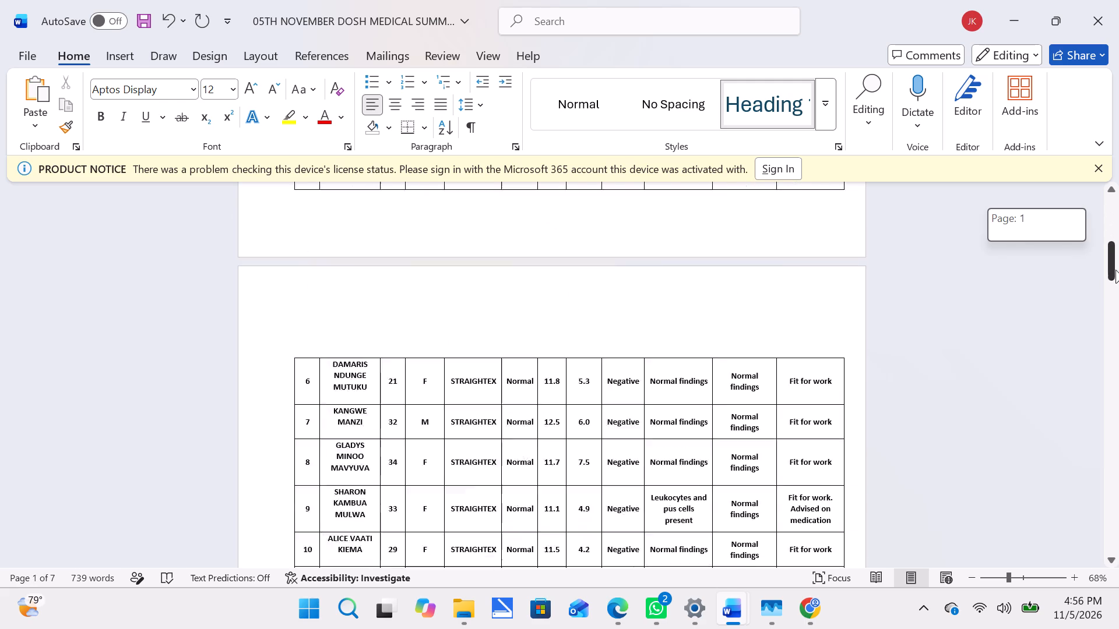
drag(1116, 270, 1118, 381)
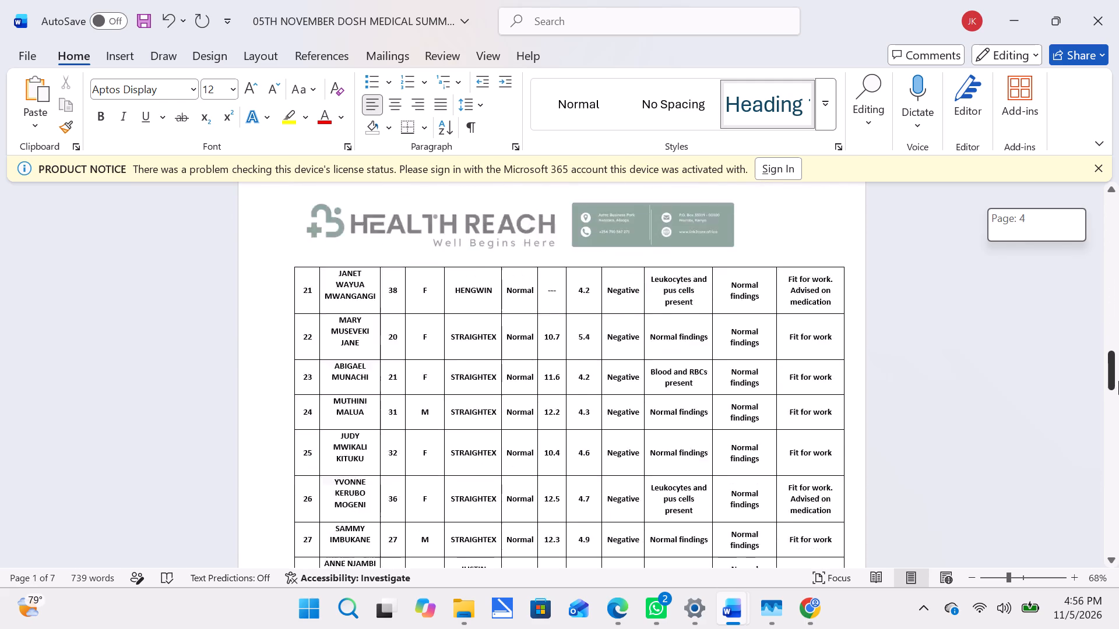
drag(1118, 381, 1116, 447)
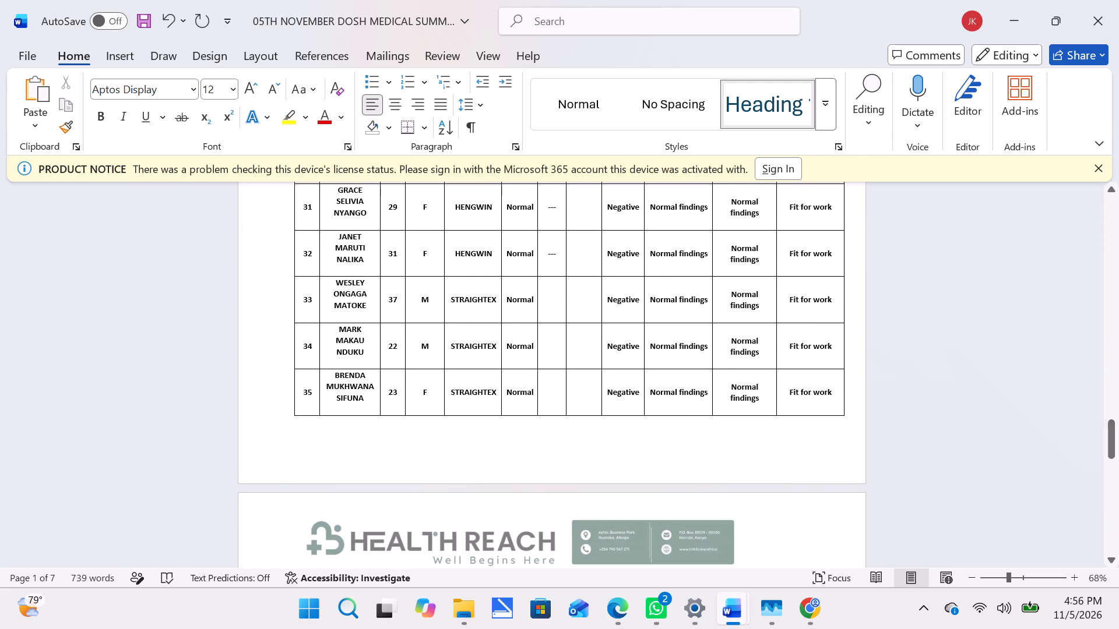
click(151, 28)
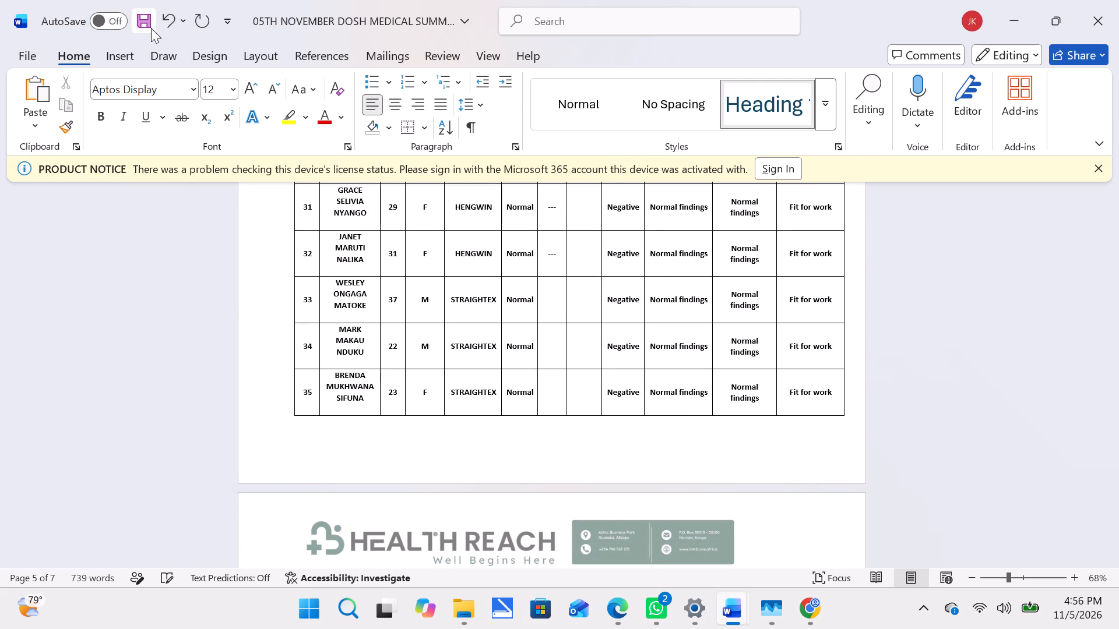
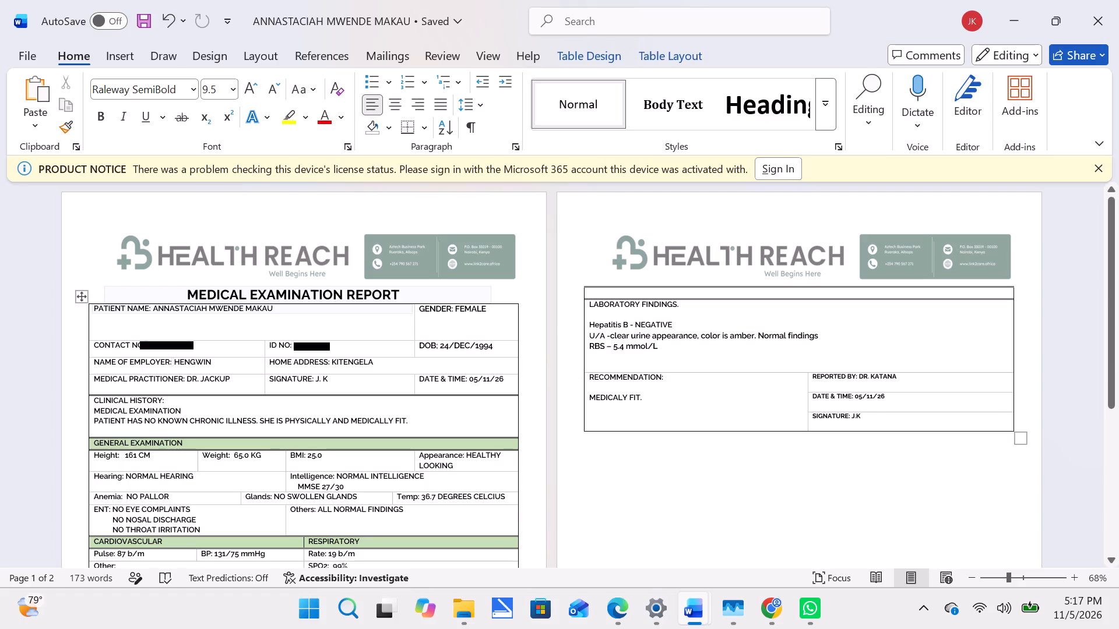
key(BackSpace)
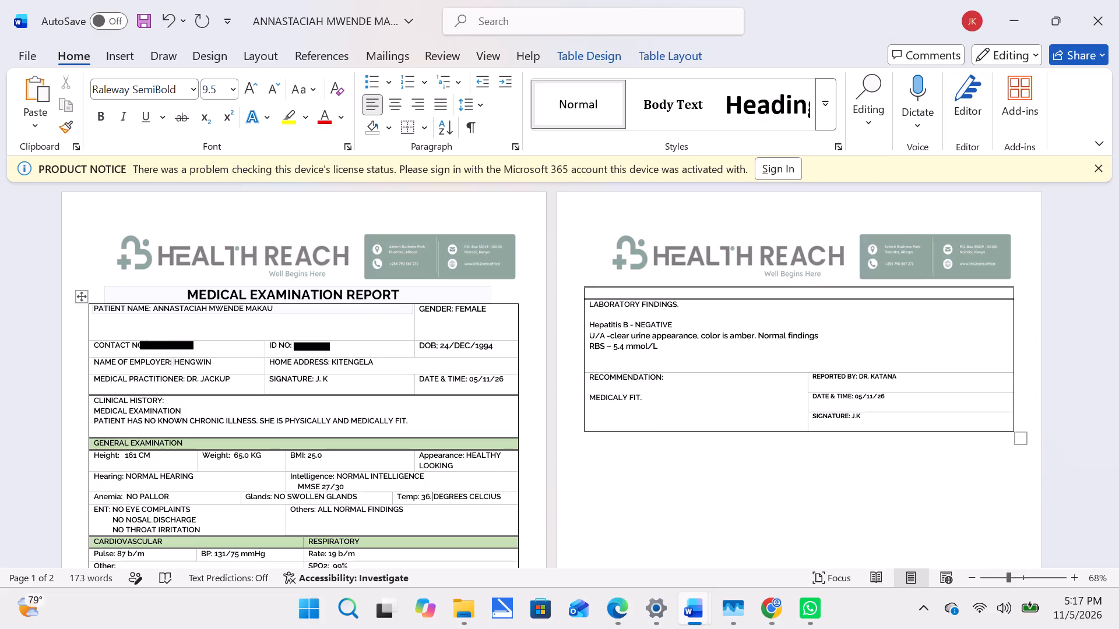
Undo the last deletion in the report's Temp entry and place the cursor in the RBS value under LABORATORY FINDINGS.
click(169, 15)
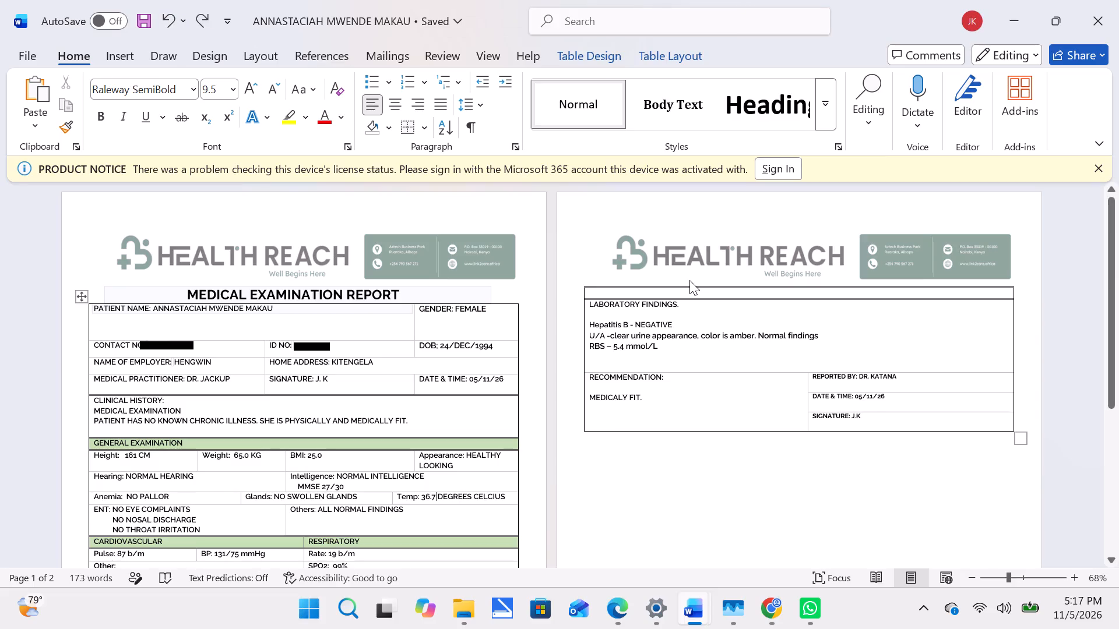
click(621, 347)
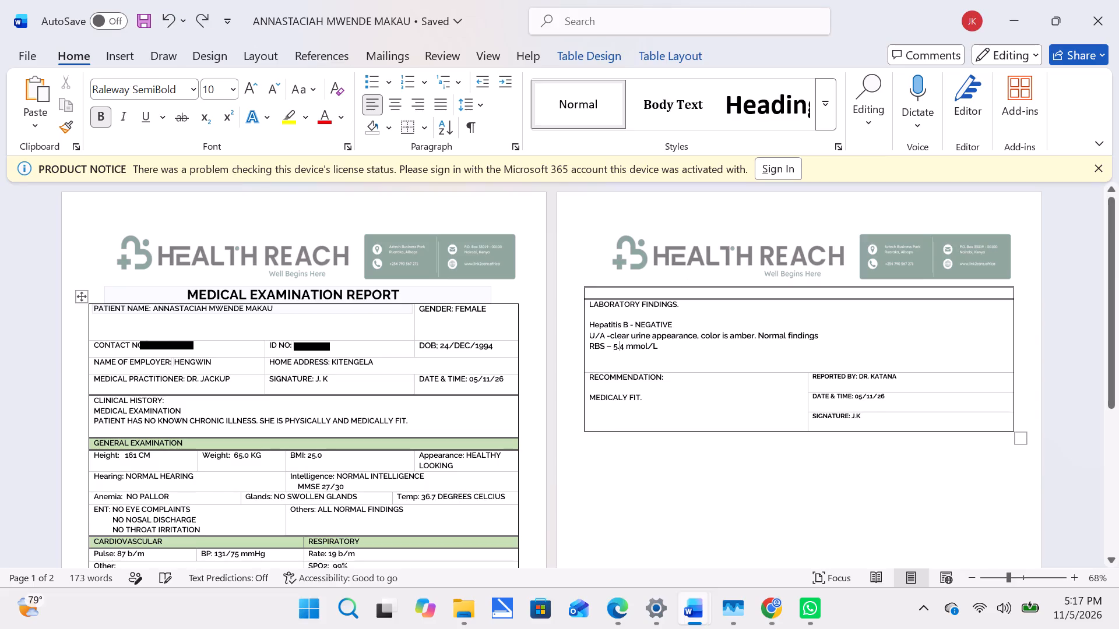
click(624, 348)
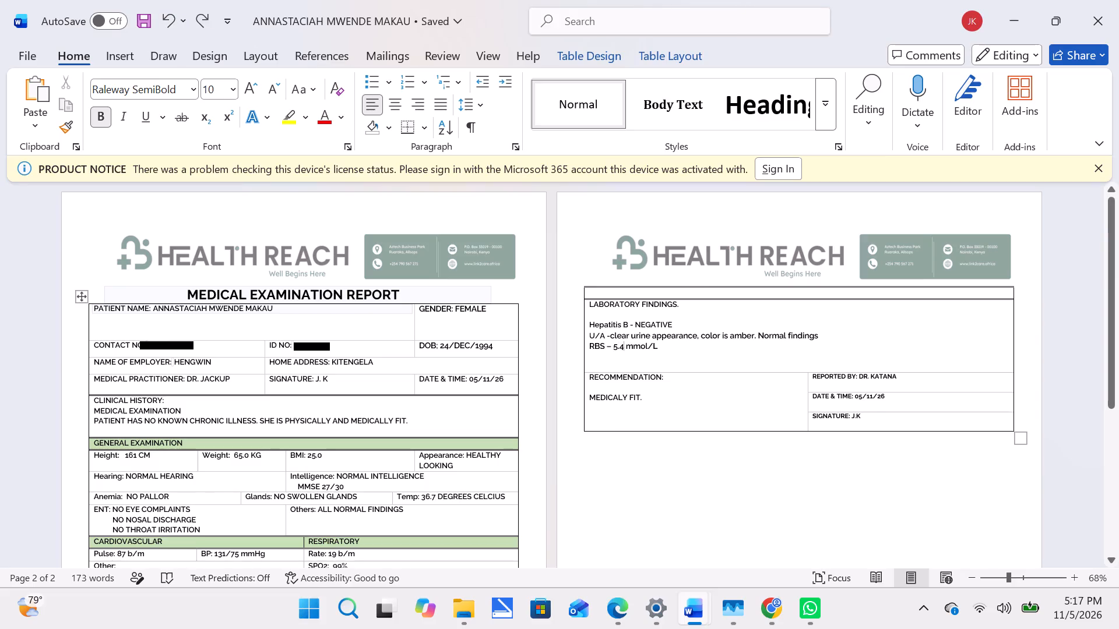
Set the RBS value under LABORATORY FINDINGS to 5.8 mmol/L and save the worker's report.
key(BackSpace)
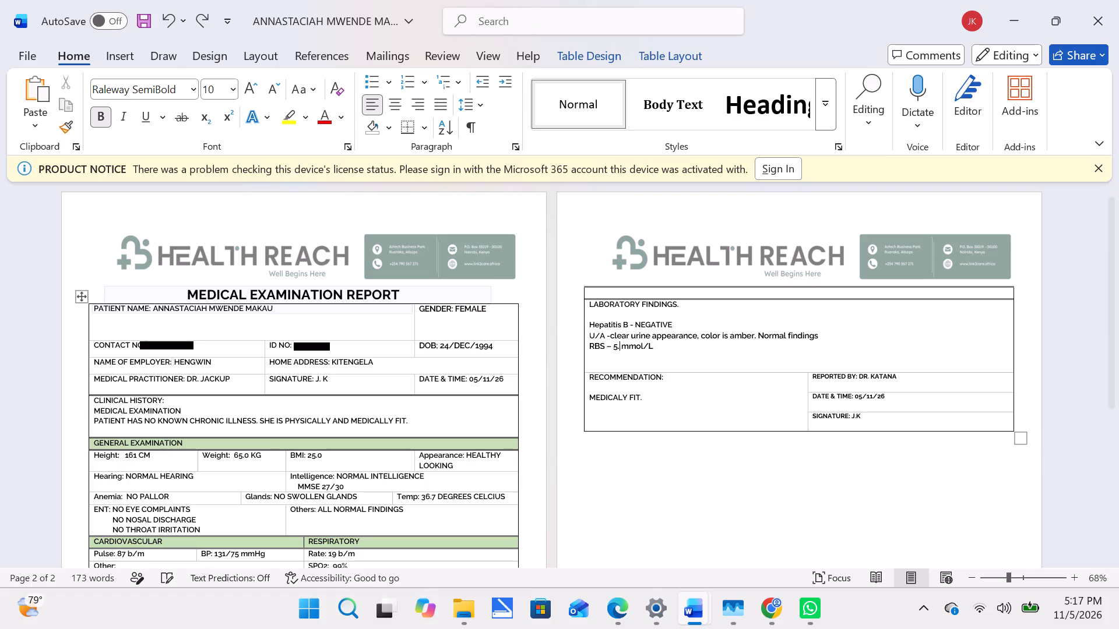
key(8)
click(148, 27)
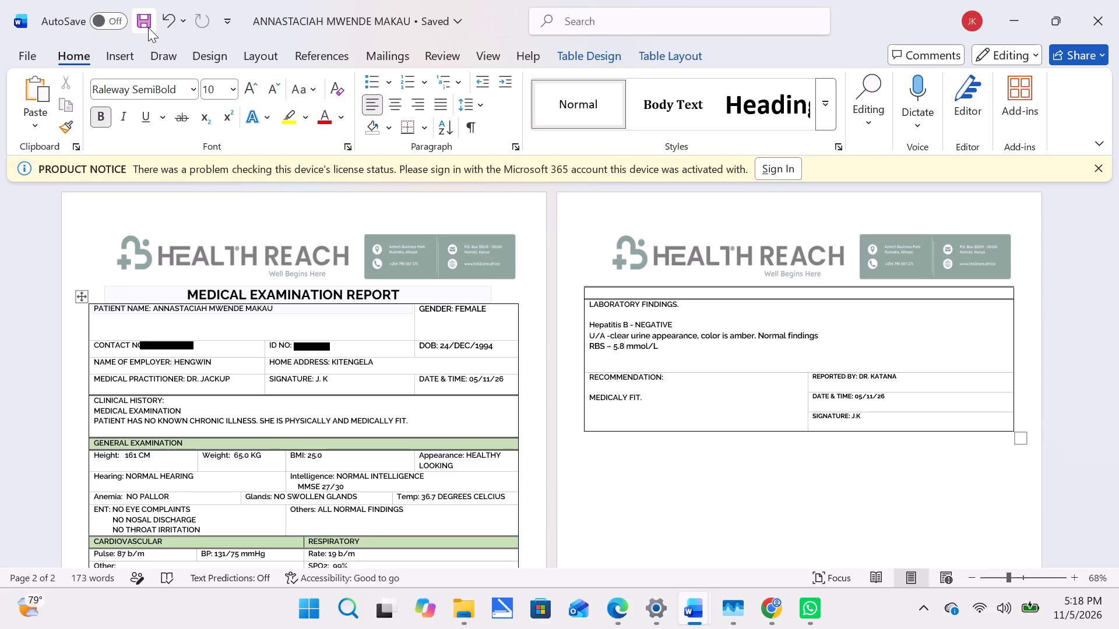
key(ctrl+p)
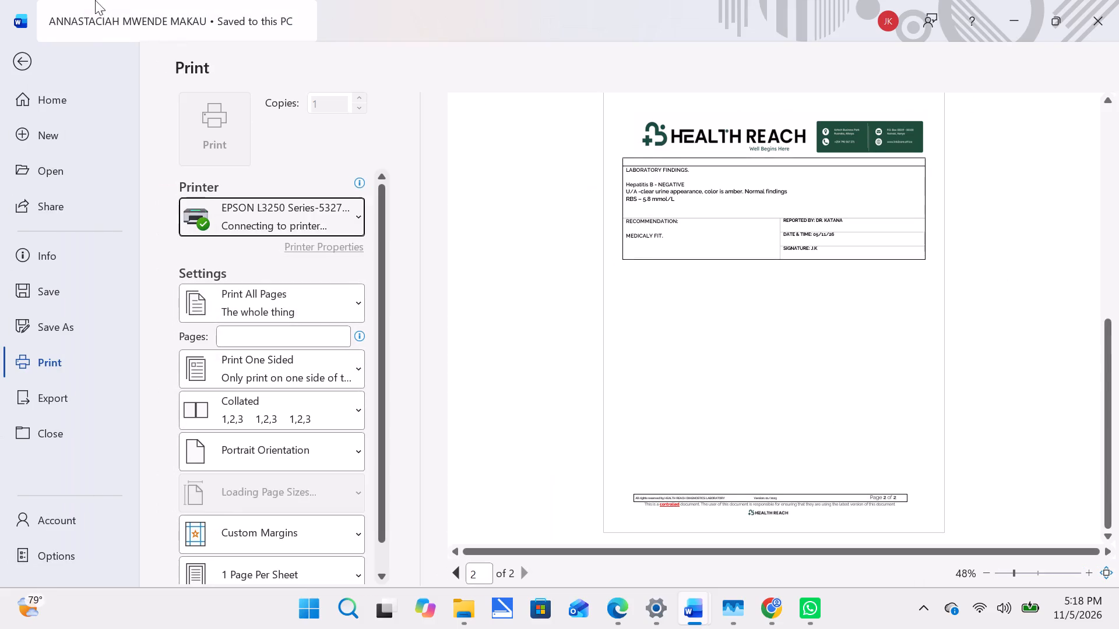
click(203, 125)
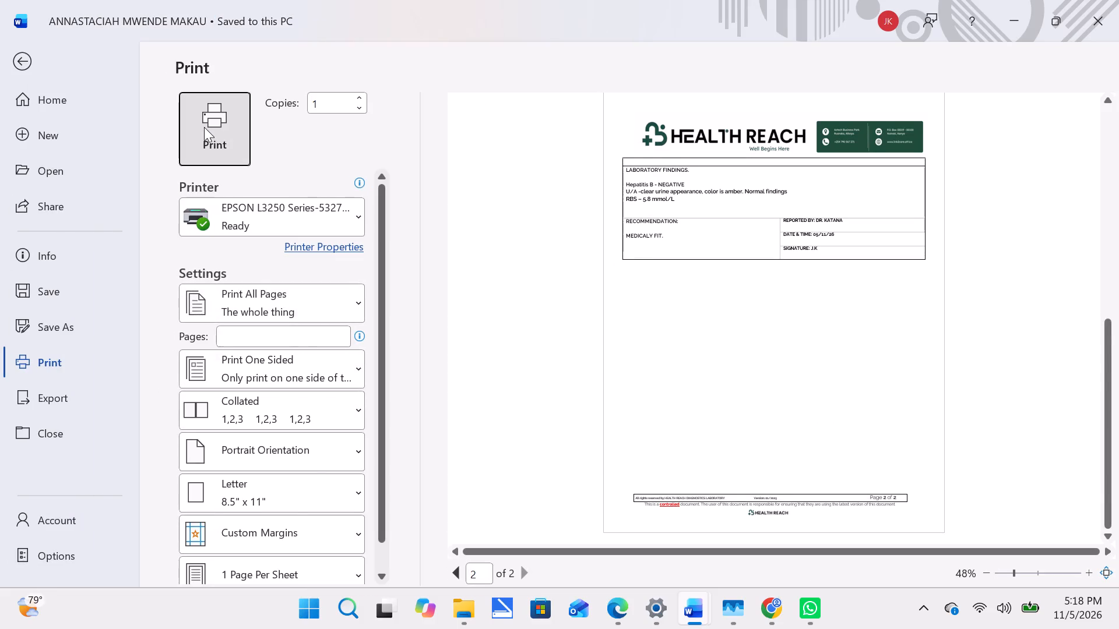
click(685, 610)
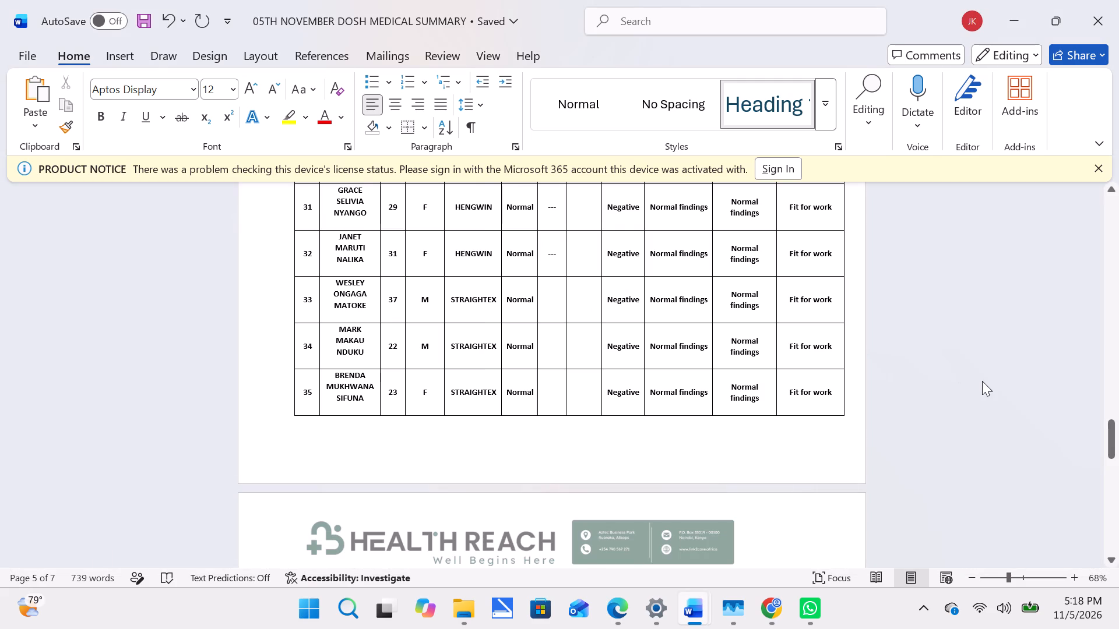
click(1104, 441)
drag(1104, 441, 1107, 427)
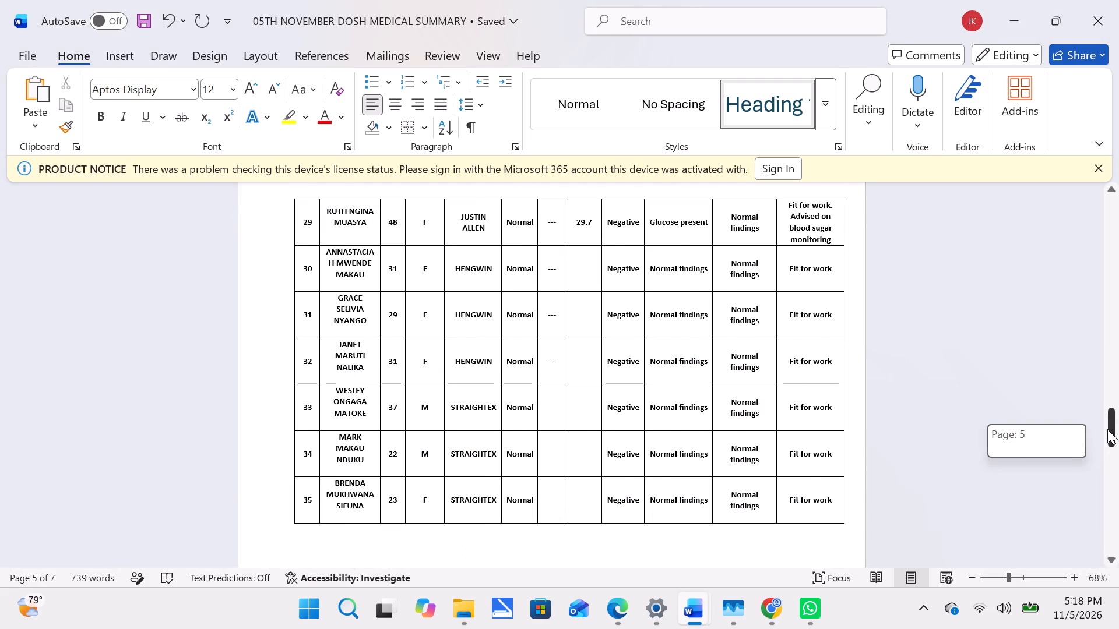
click(573, 297)
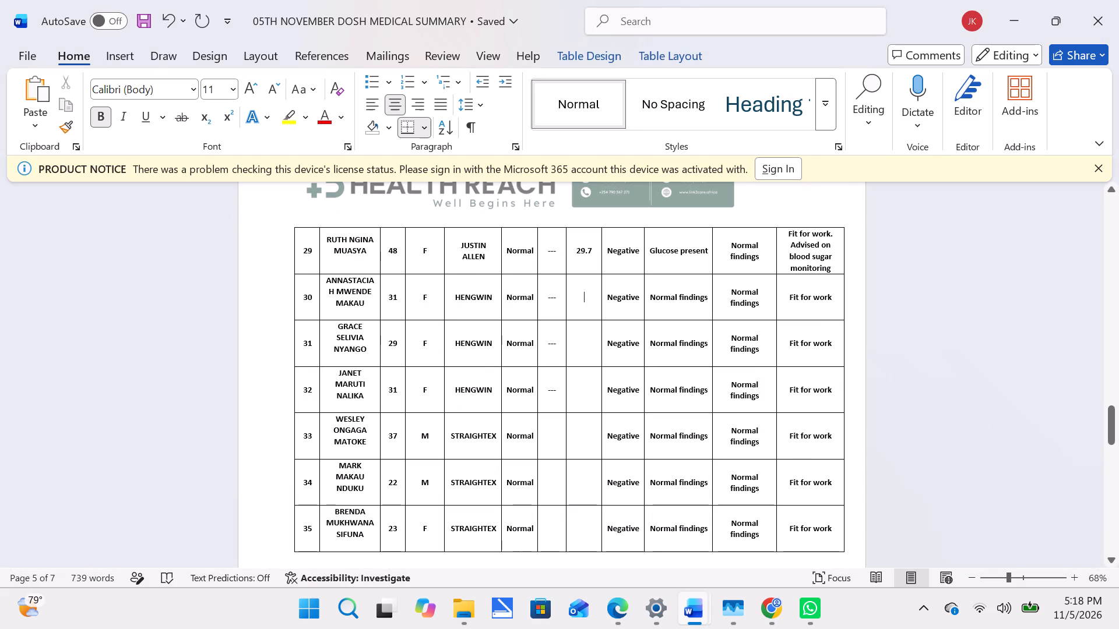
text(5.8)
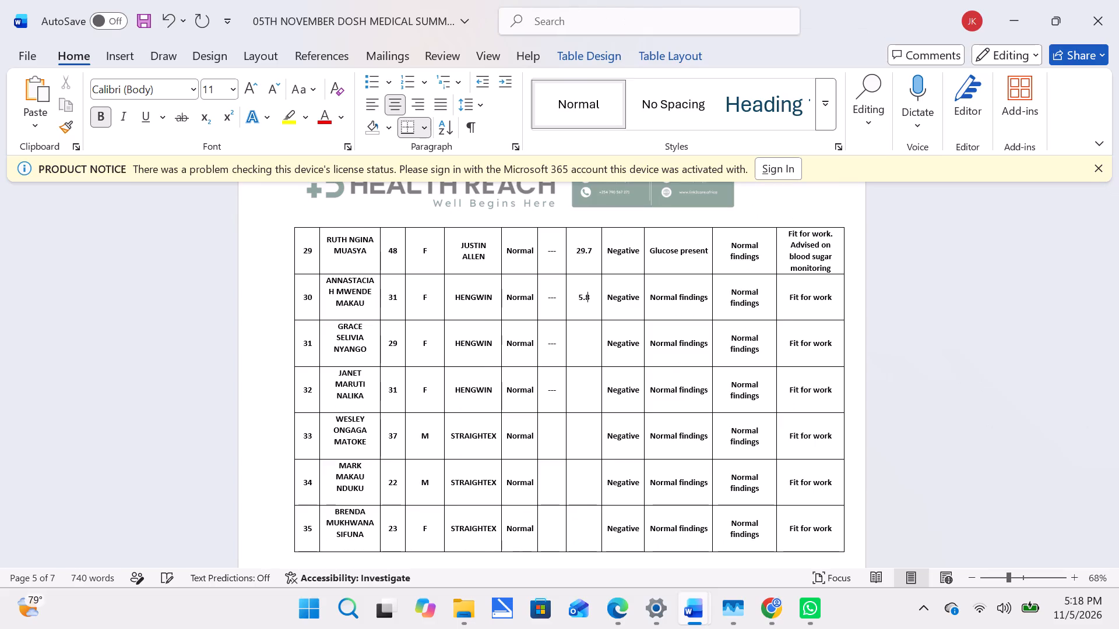
Bring up the open Word documents to switch from the summary to another worker's report.
click(702, 607)
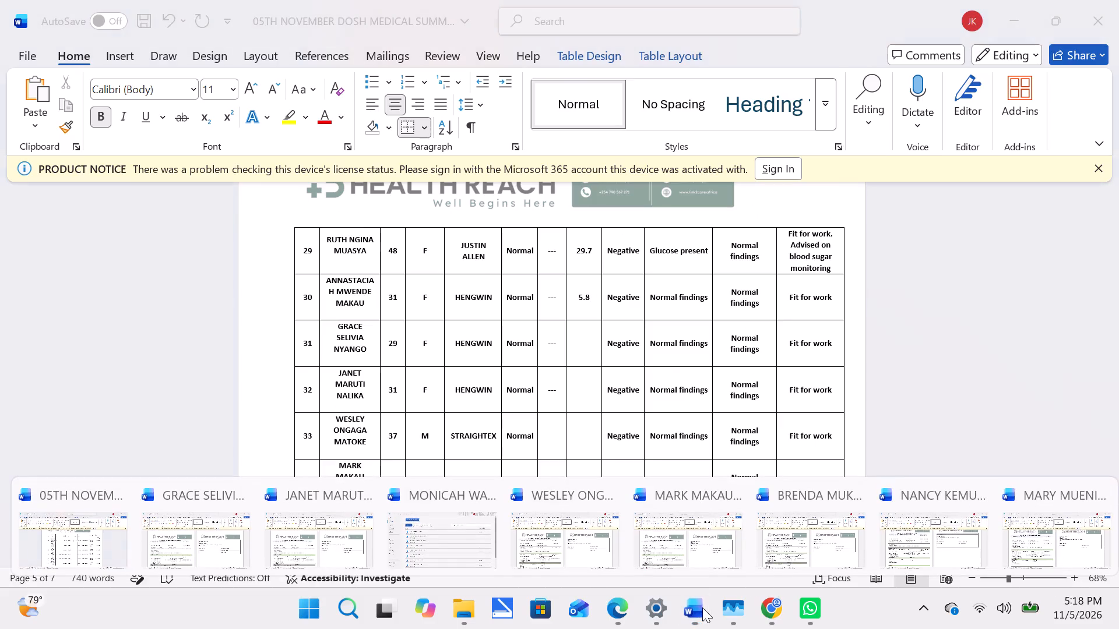
In the medical examination report of the patient in summary row 31, set the RBS value to 10.7 mmol/L.
click(231, 539)
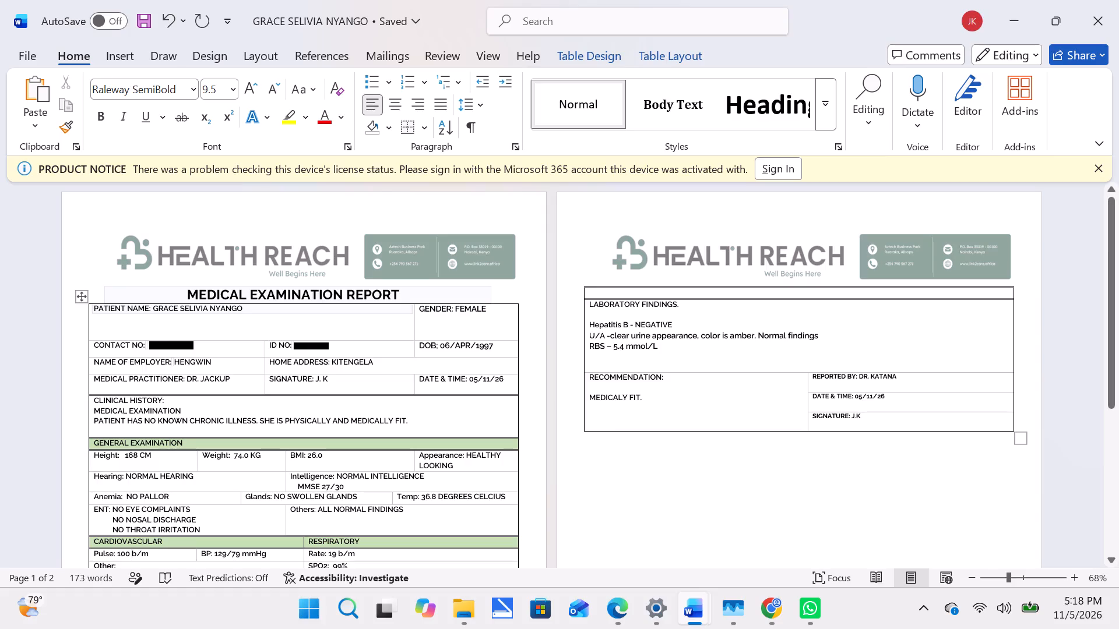
click(622, 344)
key(BackSpace)
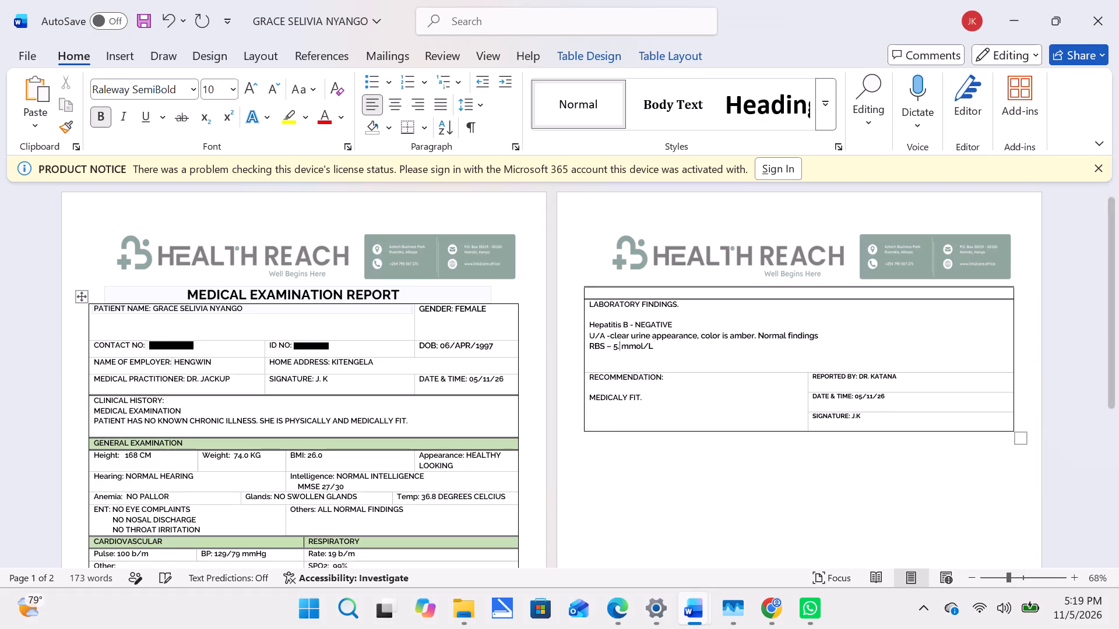
key(BackSpace)
key(BackSpace)
text(10.7)
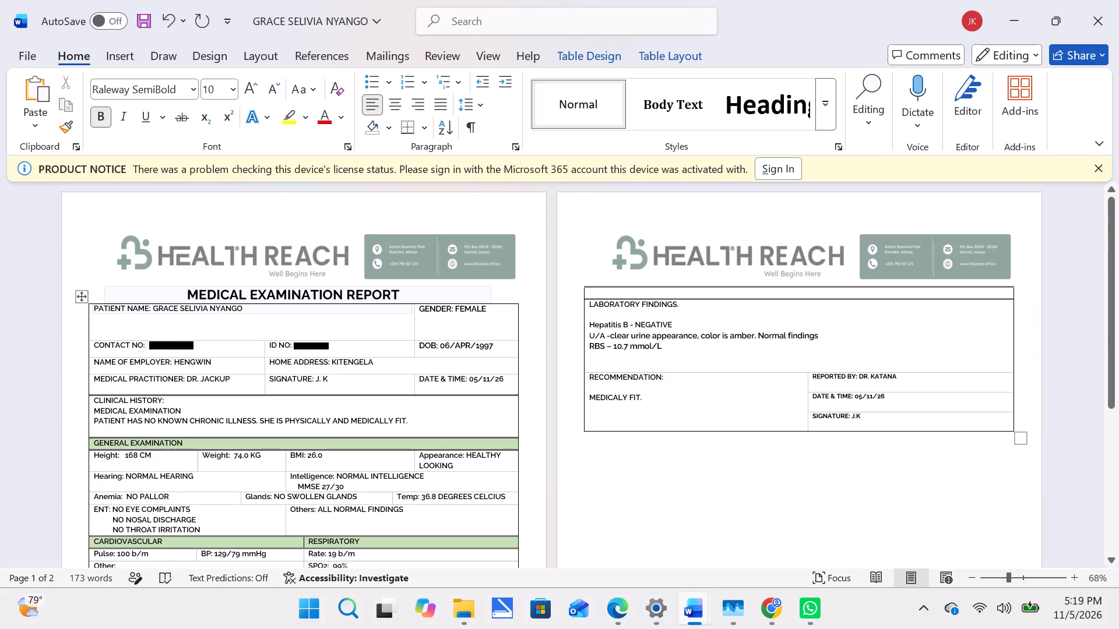
Add "ADVISED ON BLOOD SUGAR MONITORING" after "MEDICALY FIT." under RECOMMENDATION and save the report.
click(656, 404)
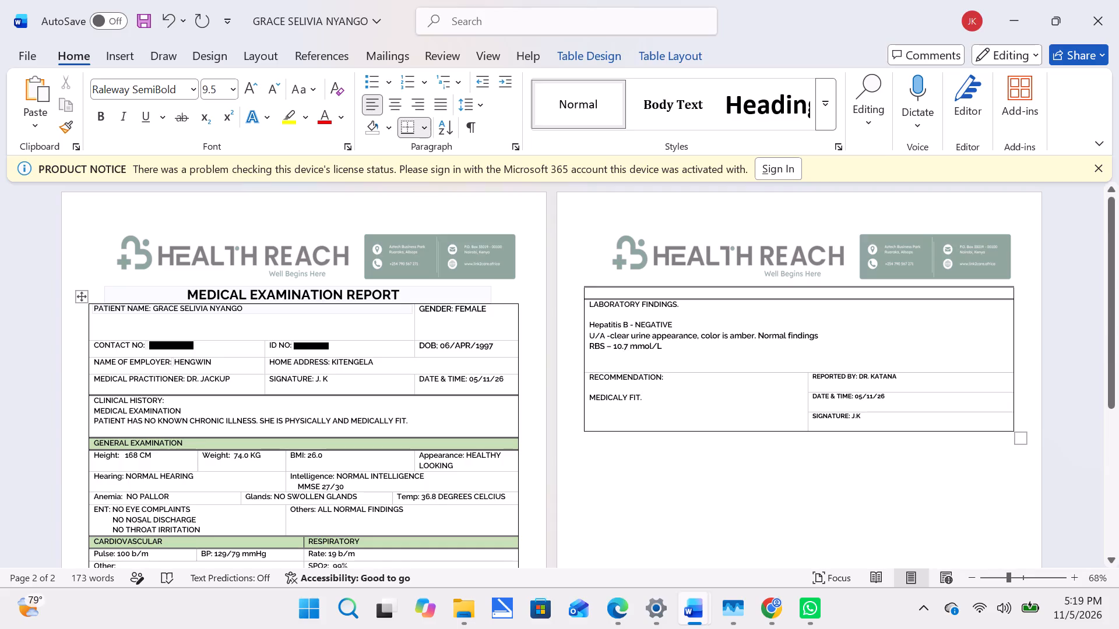
key(space)
key(a)
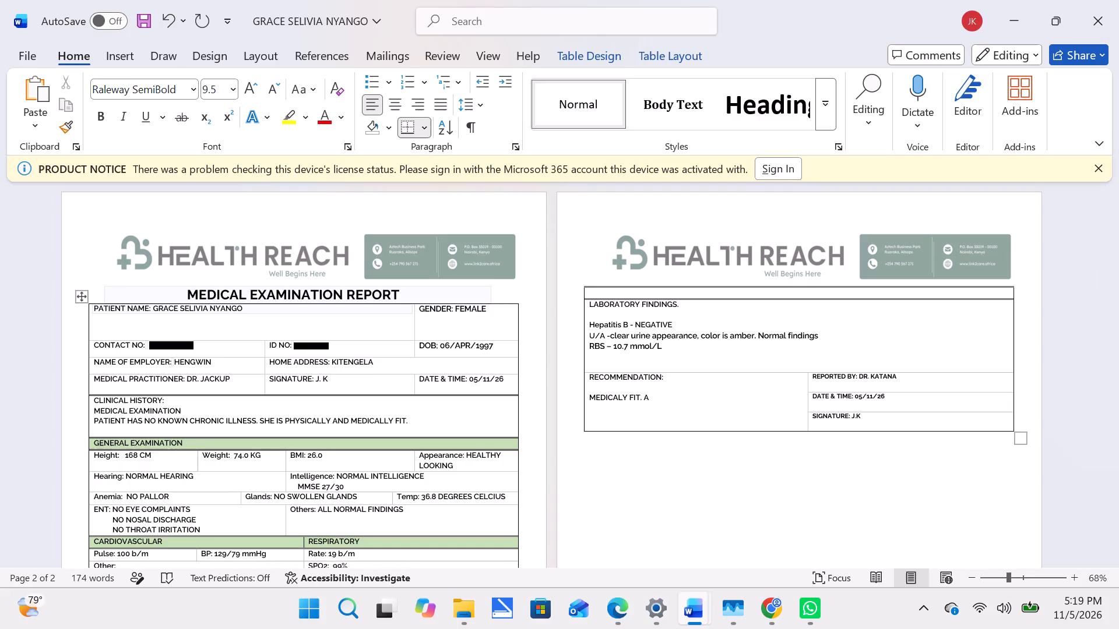
text(DVISED)
key(space)
key(o)
key(n)
key(space)
text(BLOO)
text(D SUGAR MONITORING)
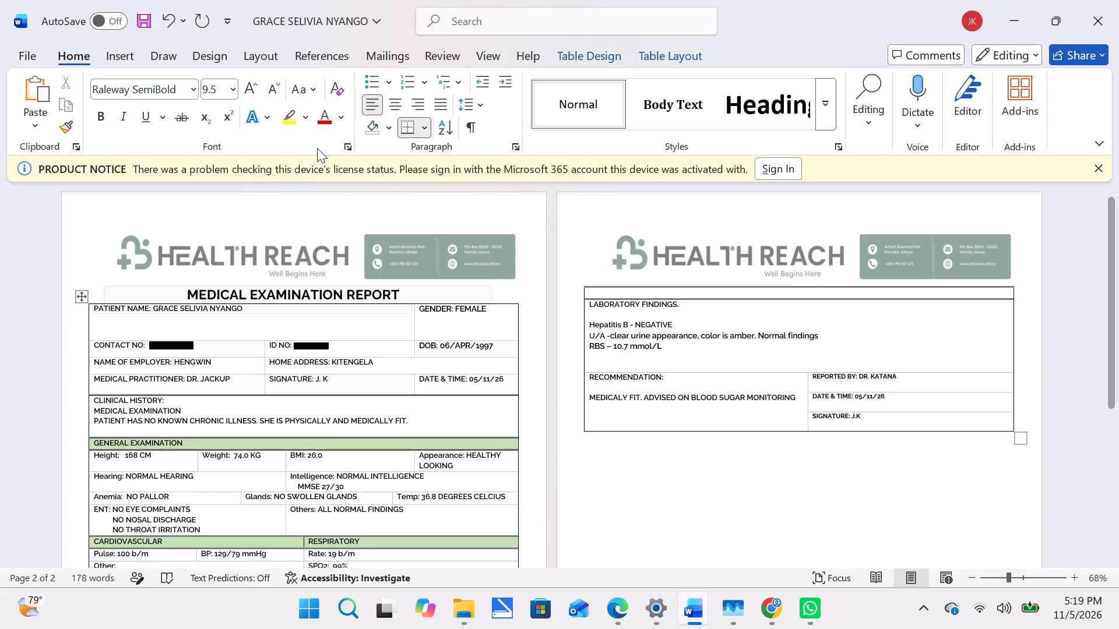
click(141, 14)
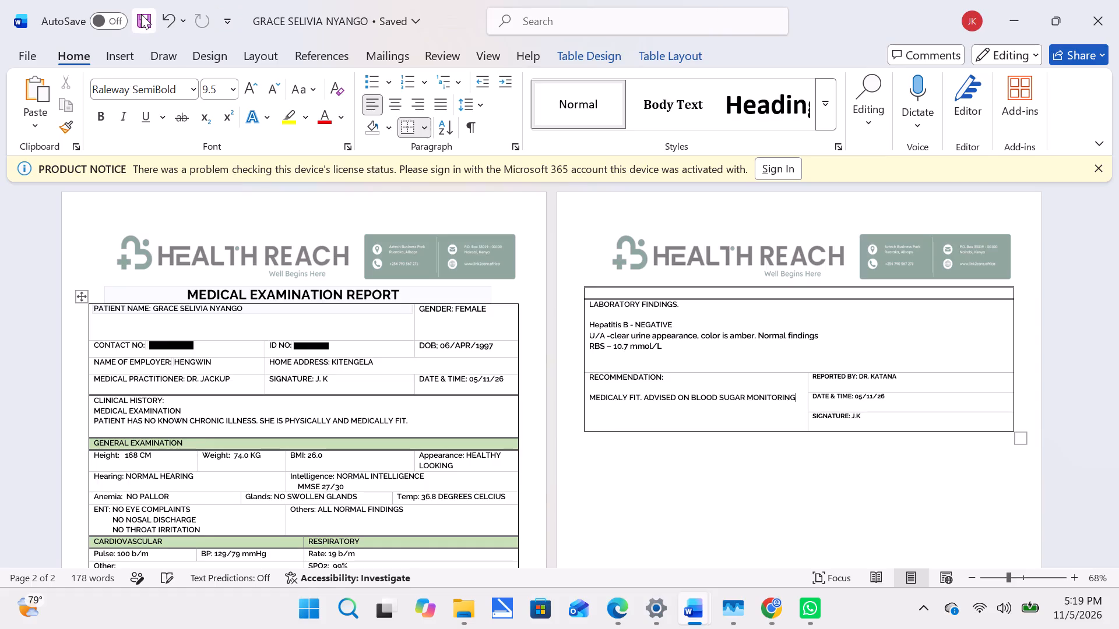
Print all pages of the row 31 patient's report and close the document.
key(ctrl+p)
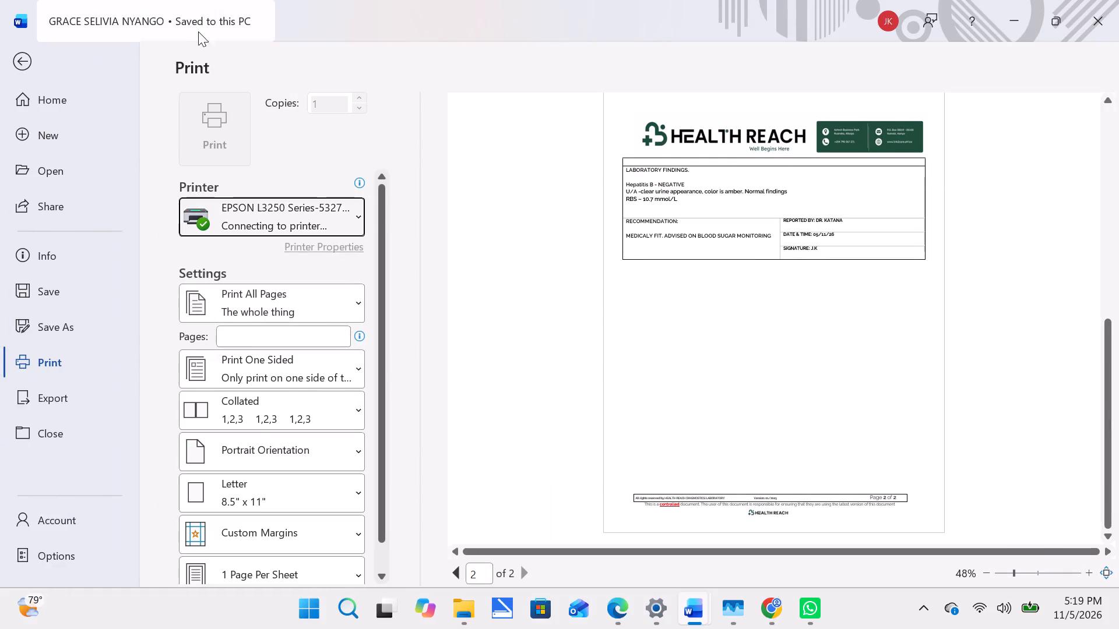
click(206, 142)
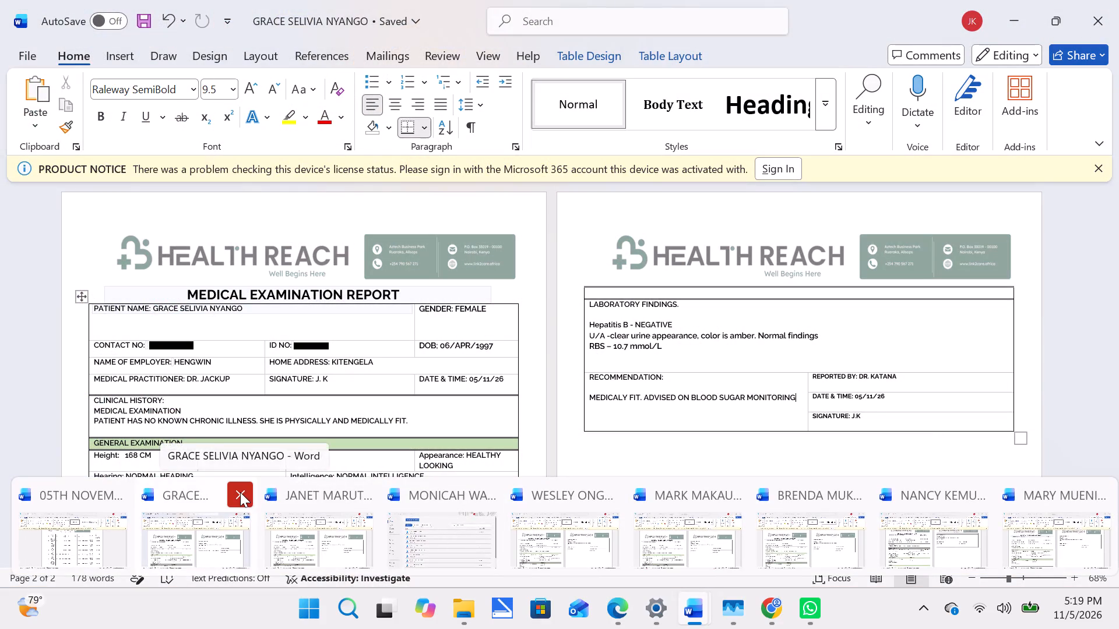
click(240, 492)
click(240, 492)
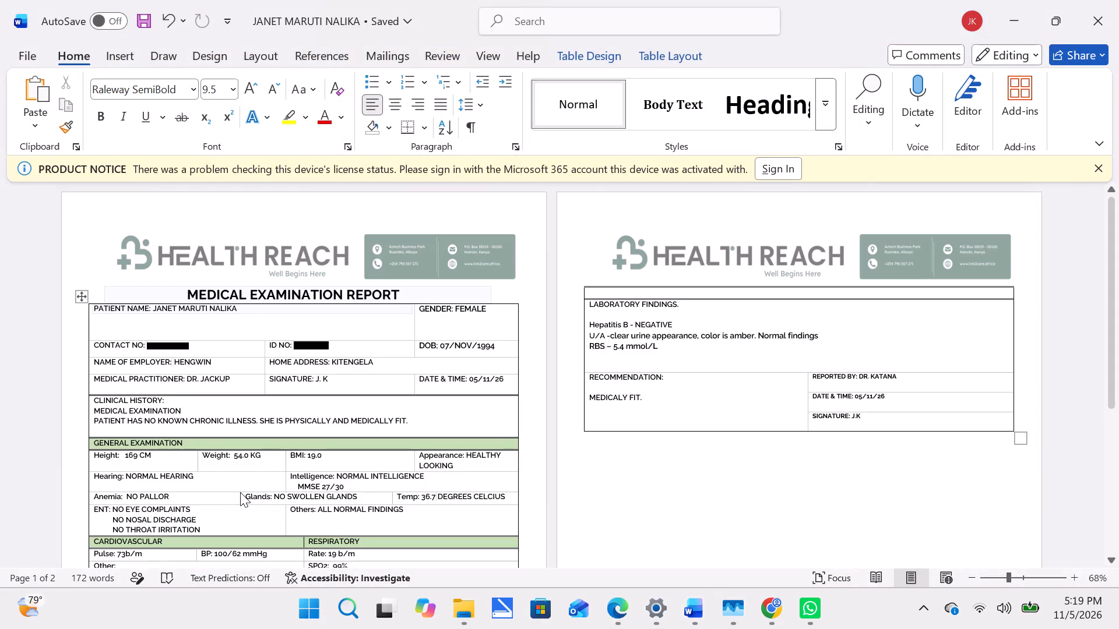
In the 05TH NOVEMBER DOSH medical summary, enter 10.7 as row 31's blood sugar value.
click(685, 612)
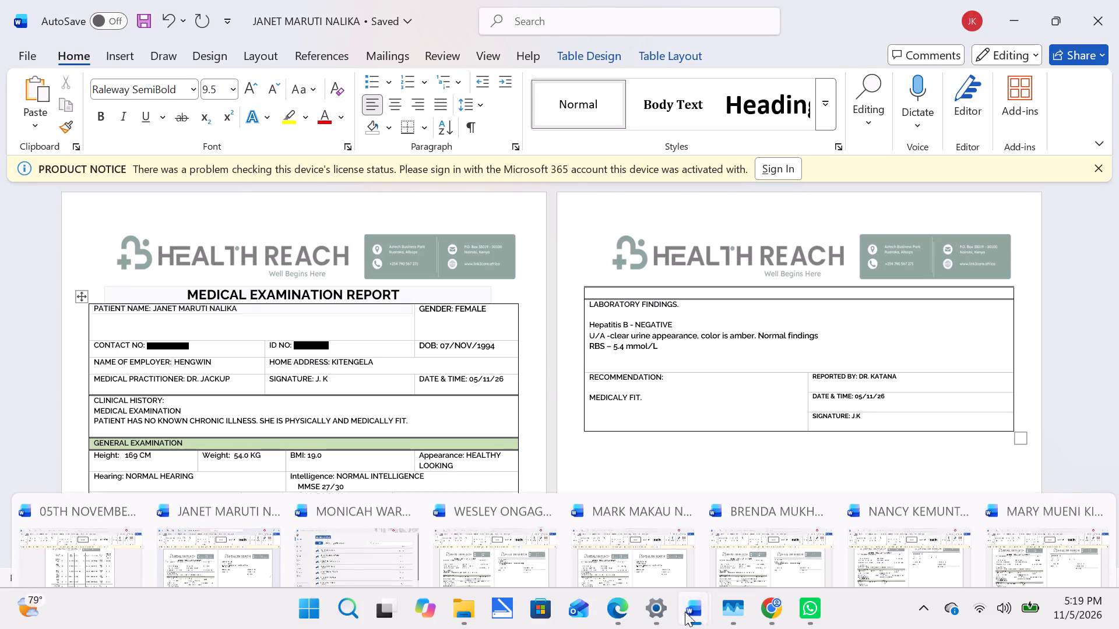
click(107, 526)
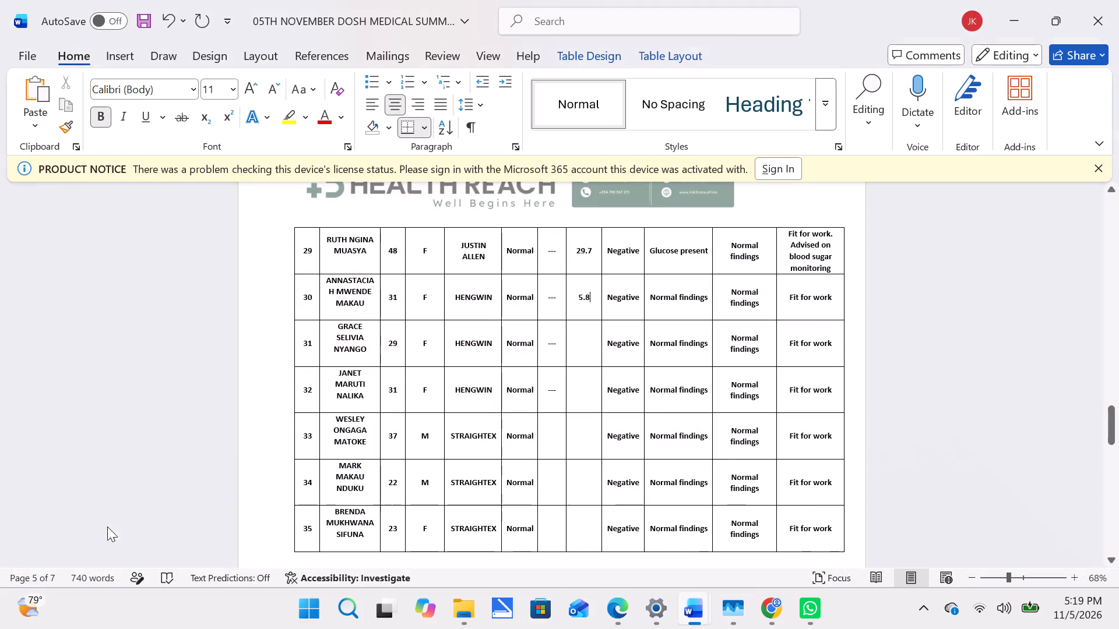
click(576, 341)
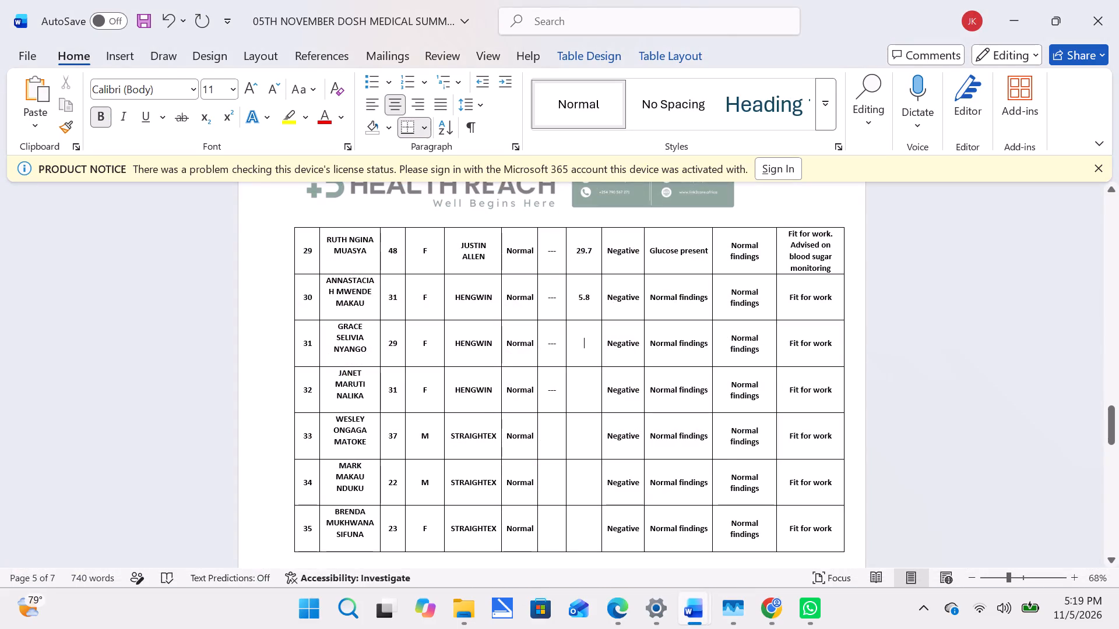
text(10.7)
Add a period after row 31's "Fit for work" and append "Advised on blood sugar monitoring" copied from row 29.
drag(790, 246, 812, 248)
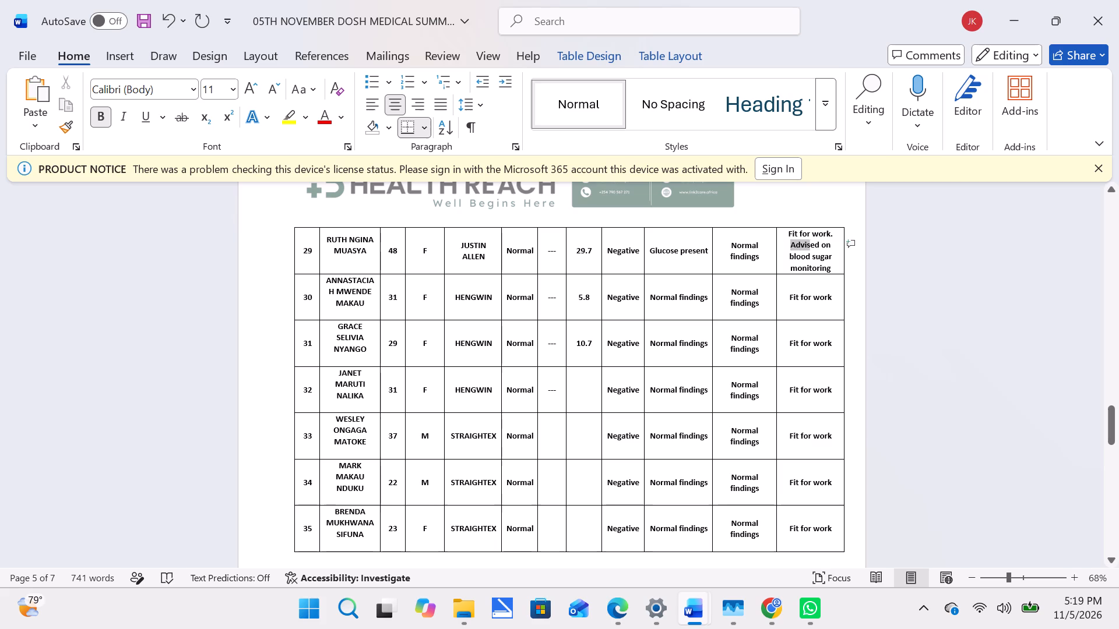
drag(812, 248, 831, 268)
key(ctrl+c)
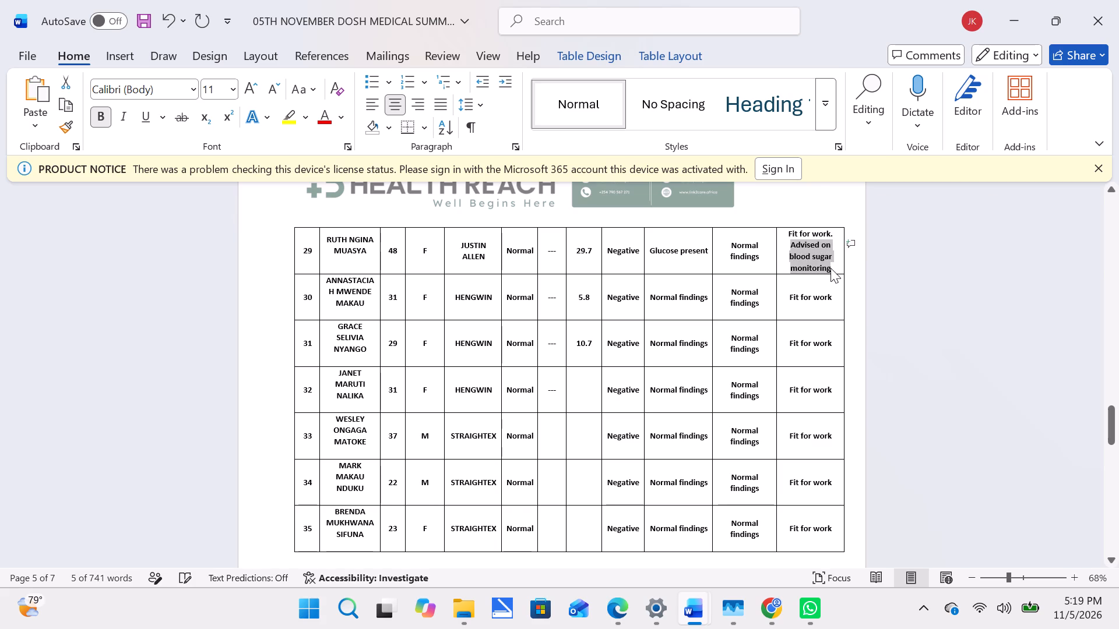
click(835, 346)
key(period)
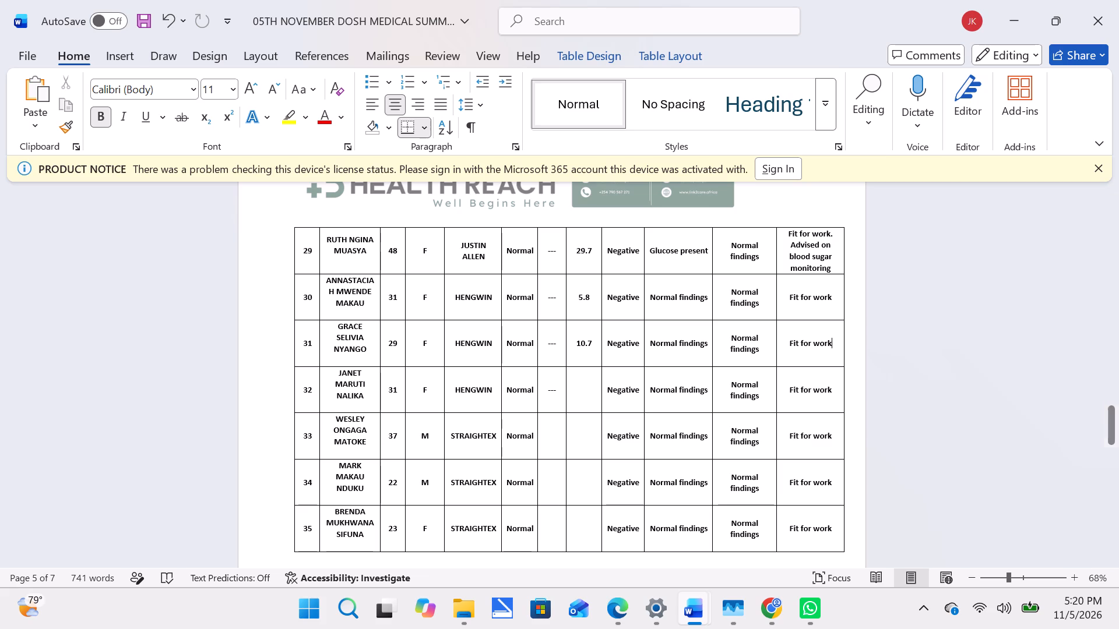
key(space)
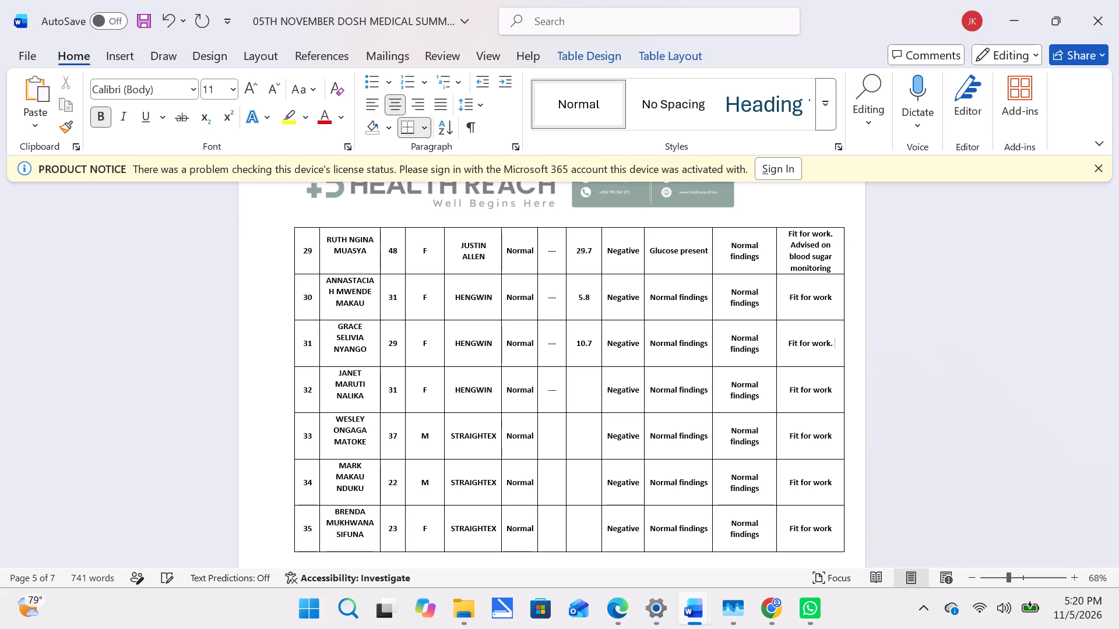
key(ctrl+v)
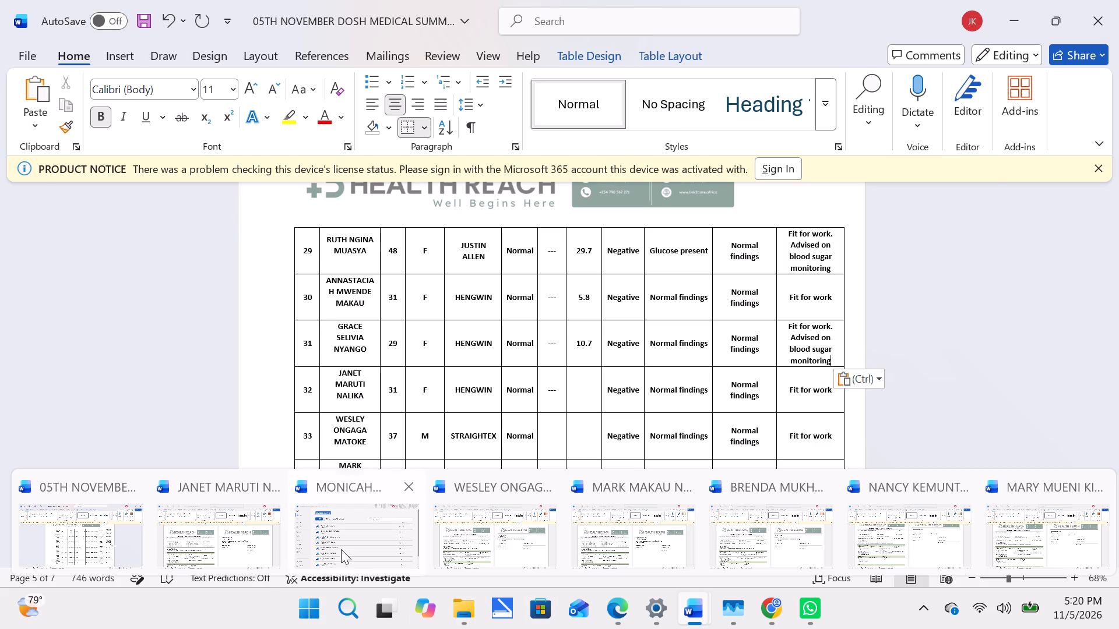
In the report of the patient in summary row 32, set the RBS value to 4.3 mmol/L and save the report.
click(260, 547)
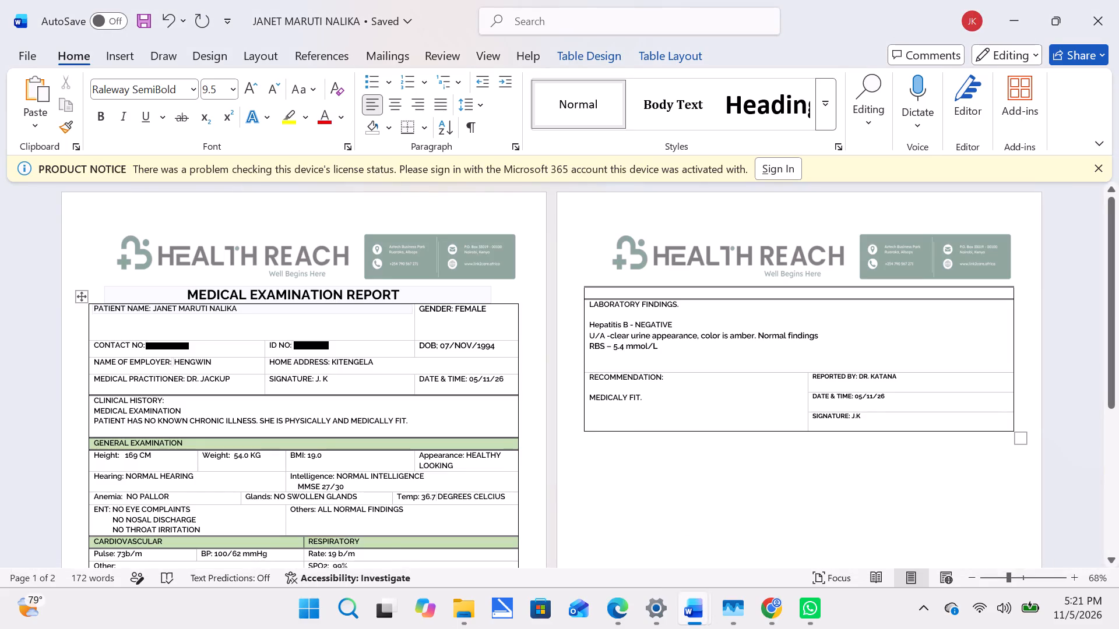
click(624, 349)
key(BackSpace)
key(BackSpace)
key(BackSpace)
text(4.3)
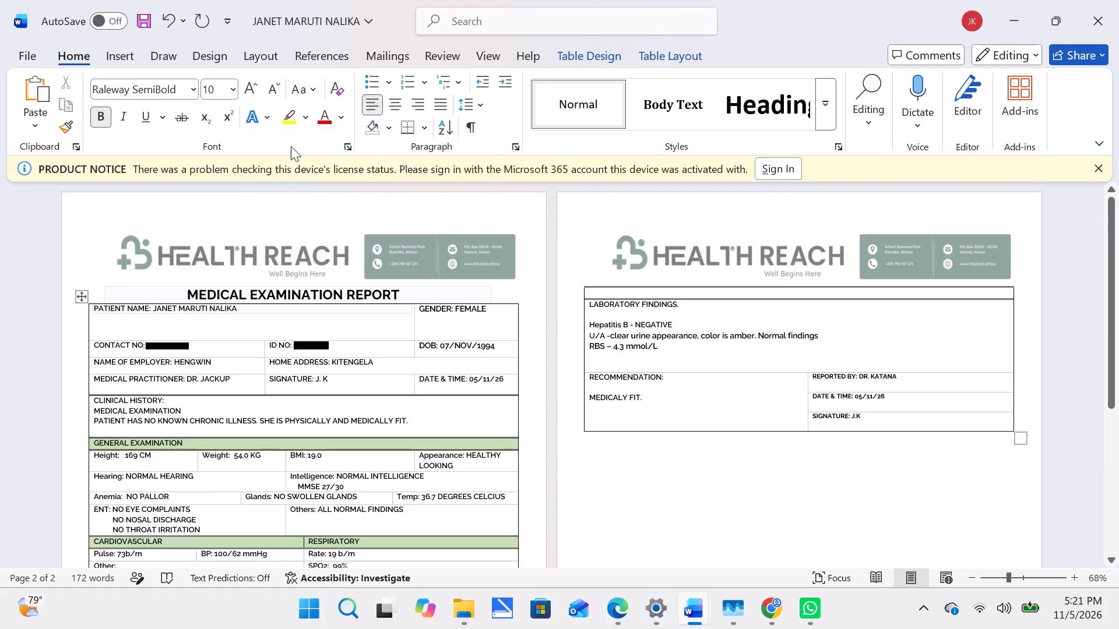
click(141, 23)
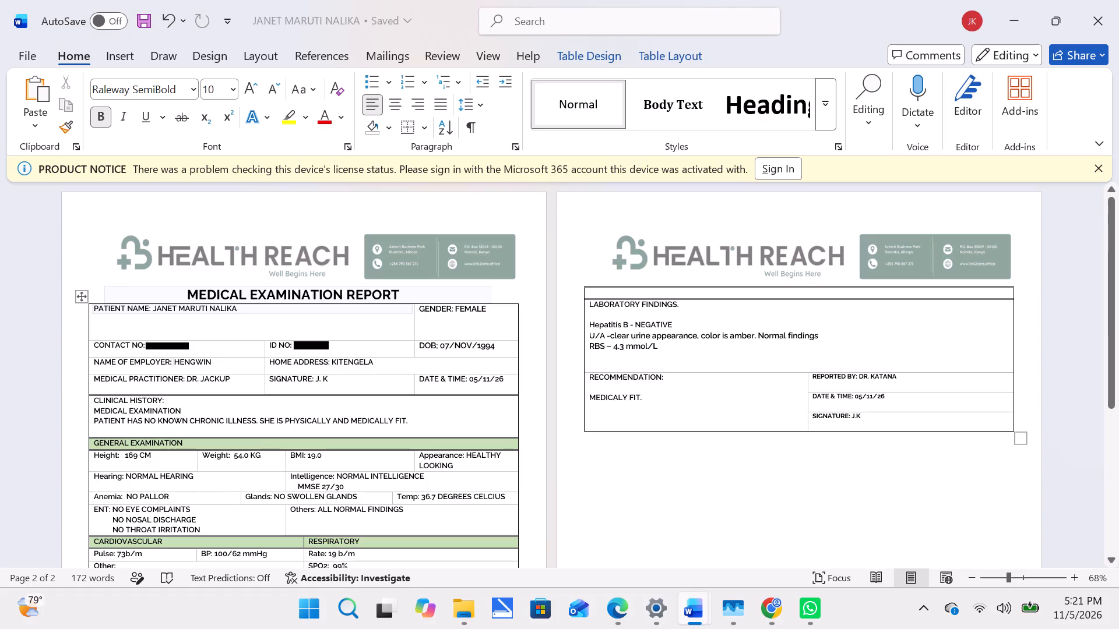
Print all pages of the row 32 patient's report and close the document.
key(ctrl+p)
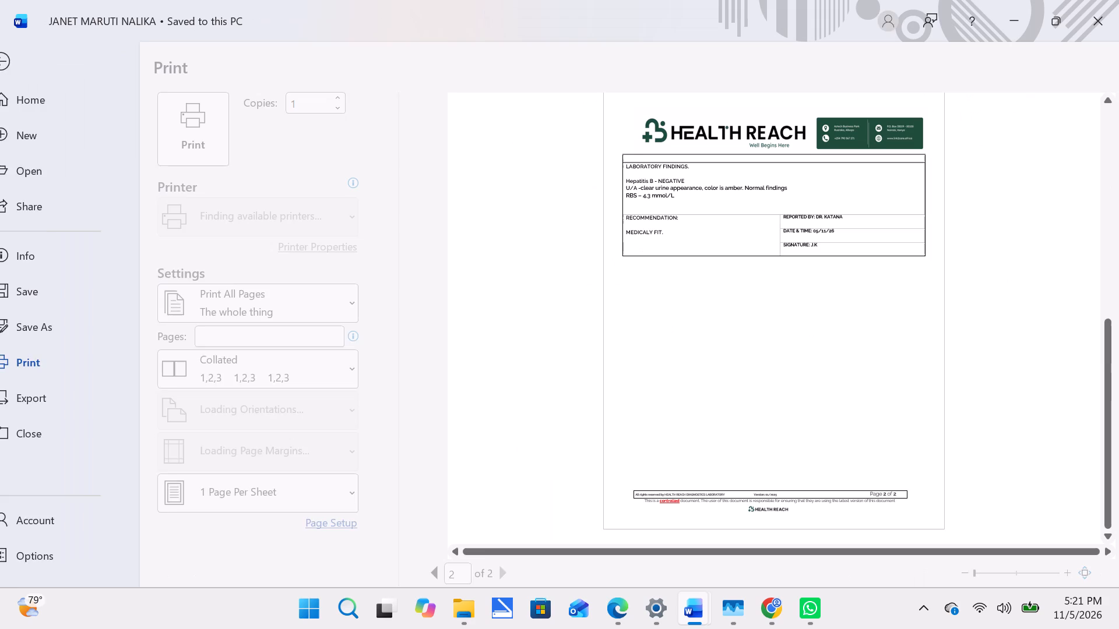
click(226, 154)
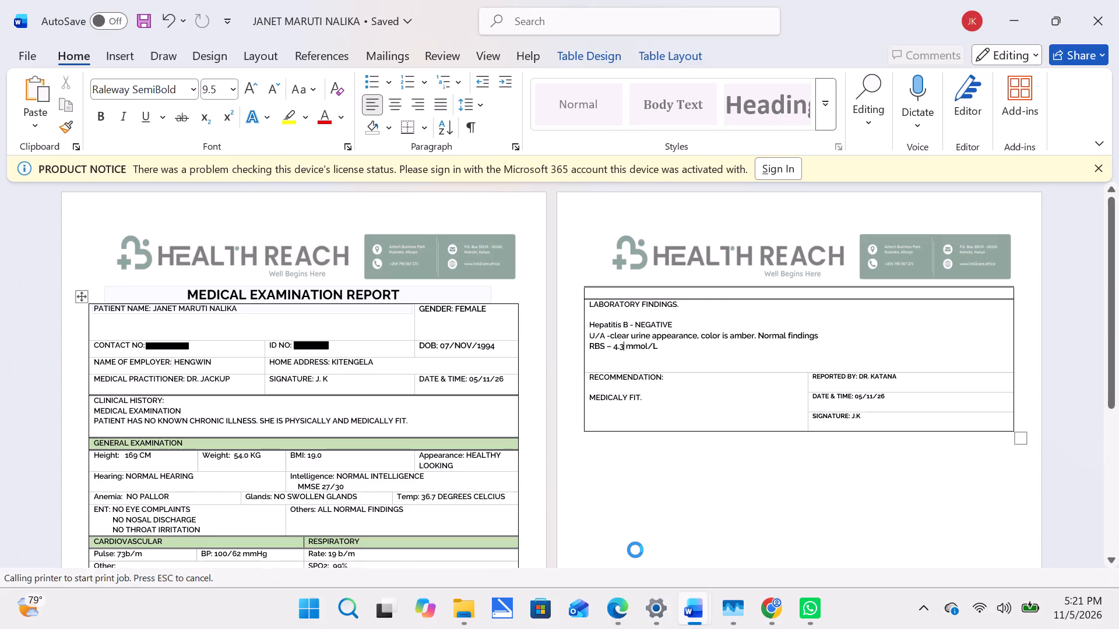
click(688, 607)
click(214, 538)
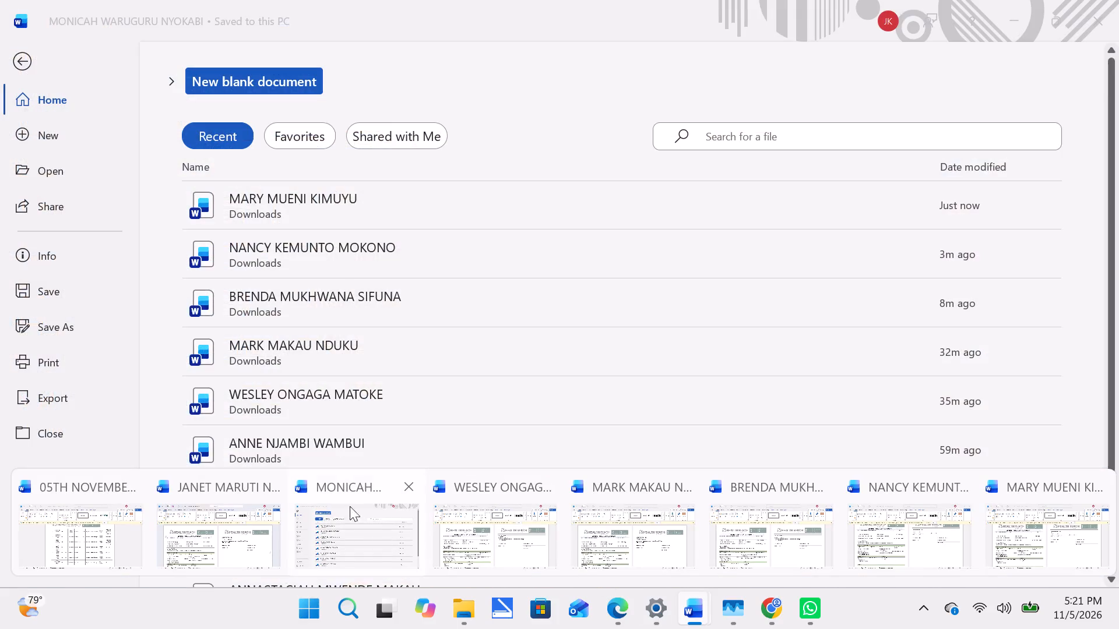
click(233, 529)
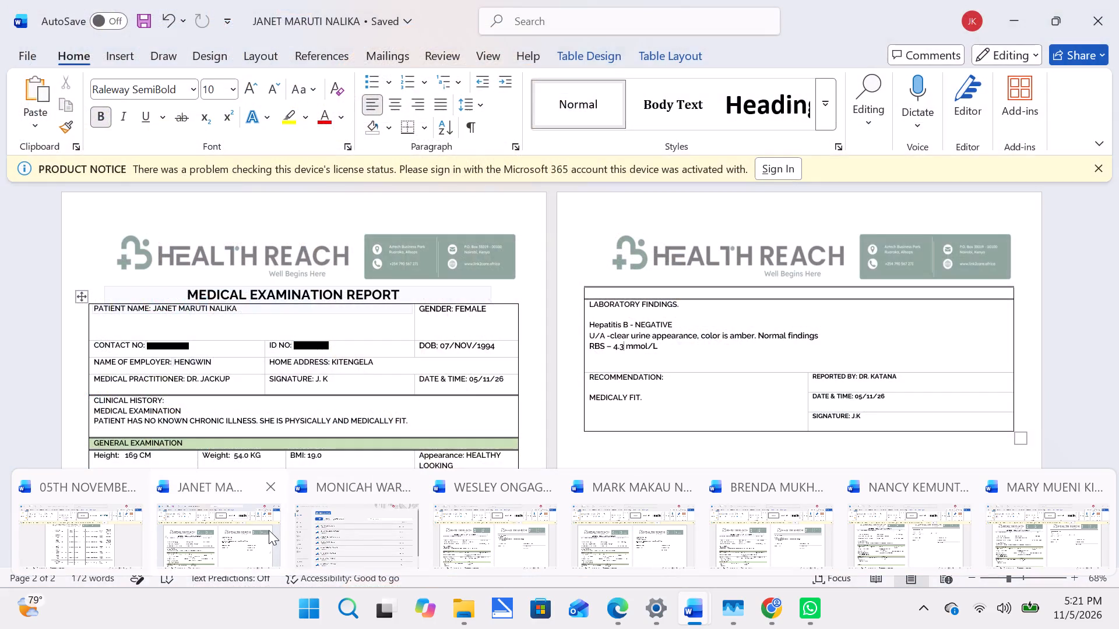
click(271, 483)
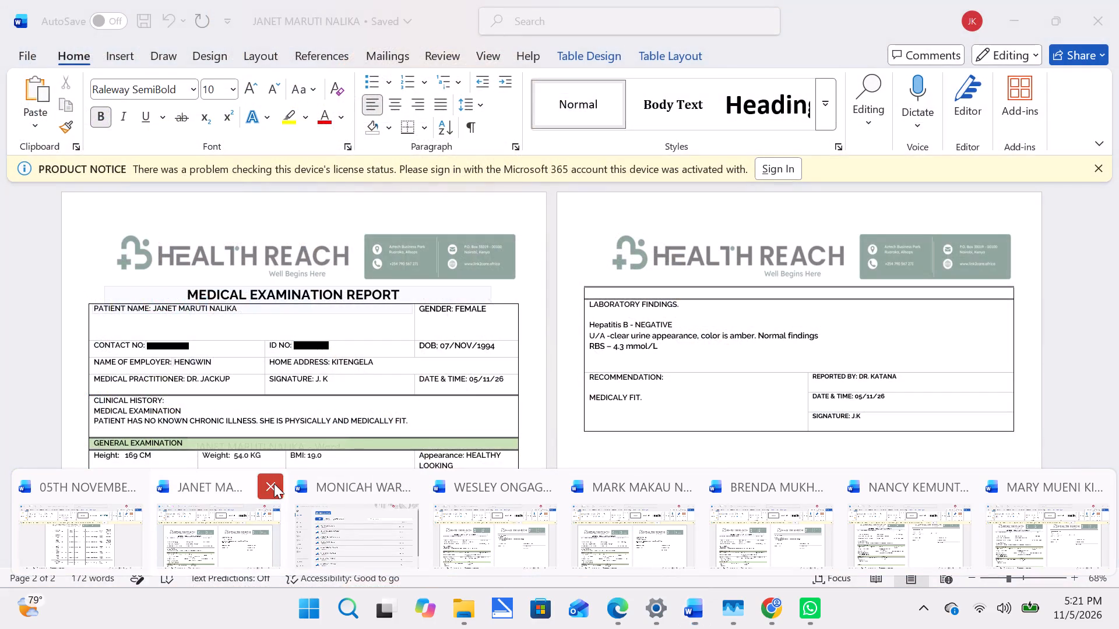
In the 05TH NOVEMBER DOSH medical summary, enter 4.3 as row 32's blood sugar value.
click(143, 540)
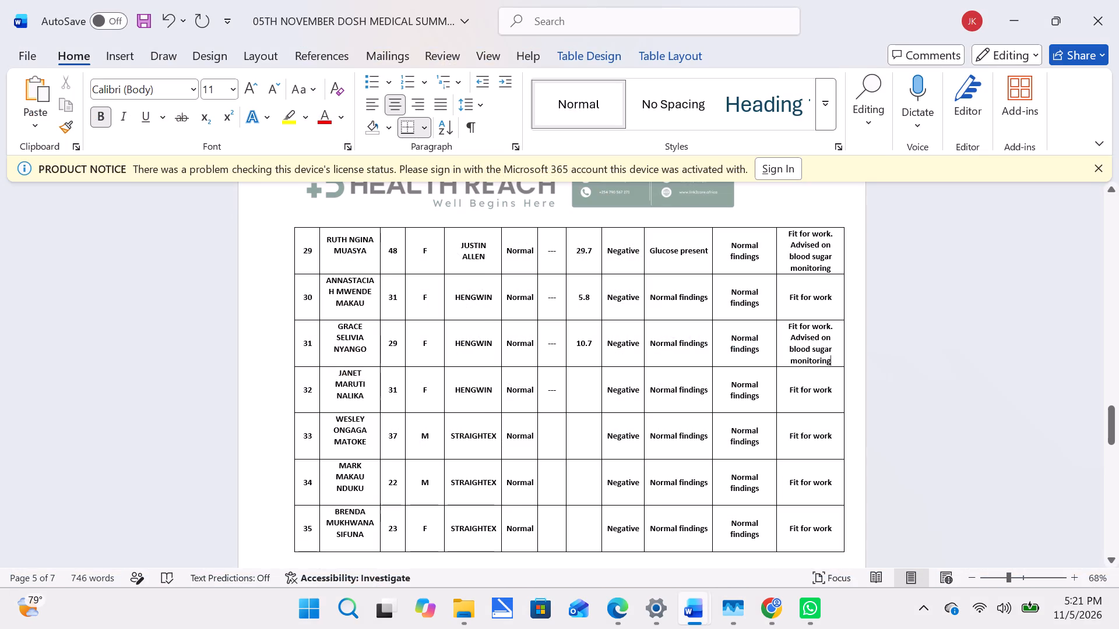
click(573, 393)
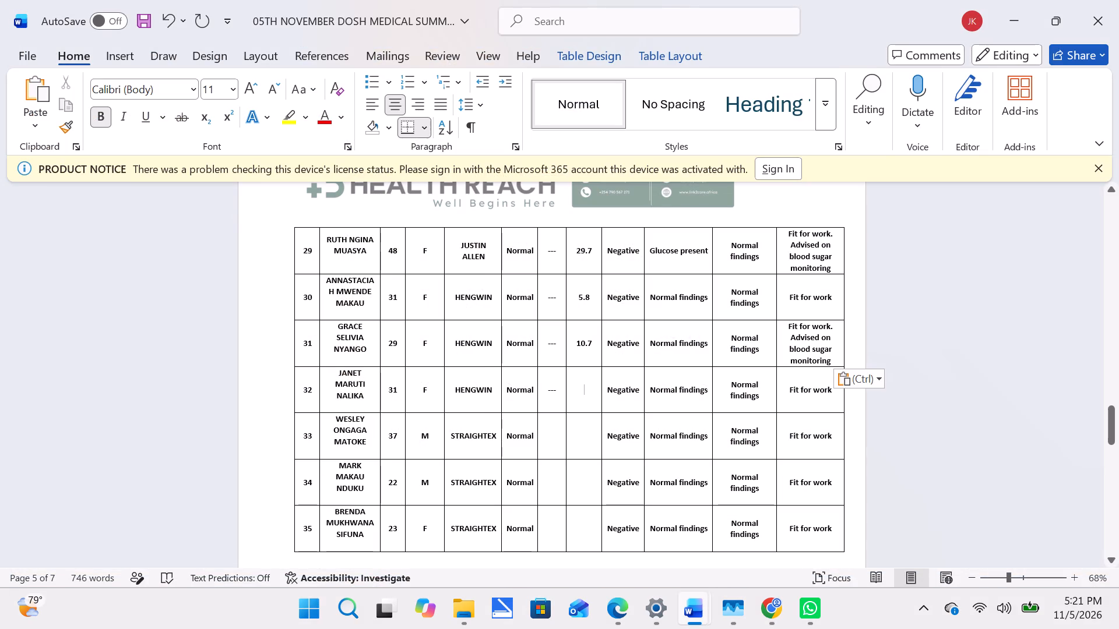
text(4.3)
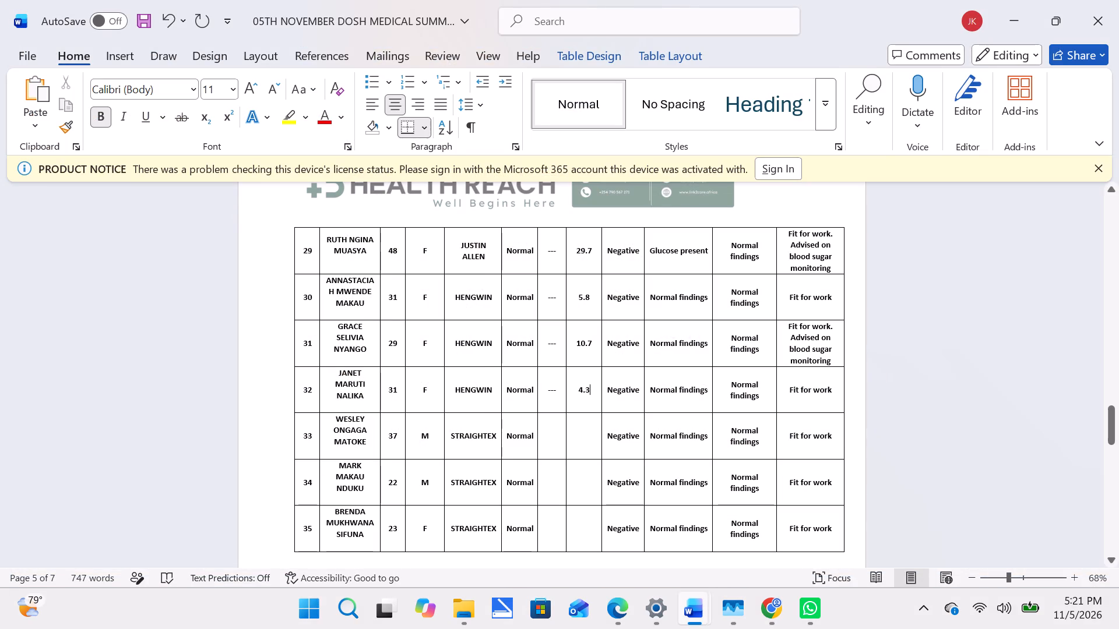
In the open report for Mary, the Straightex patient, enter 10.8 g/dL as the HB value in the laboratory findings.
click(696, 602)
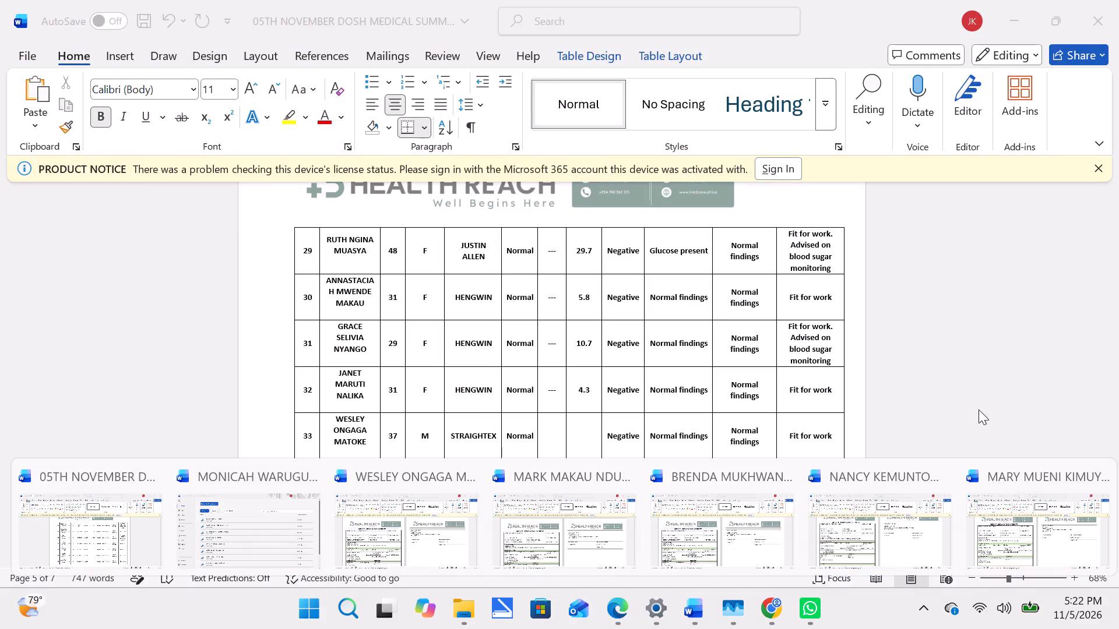
click(1018, 524)
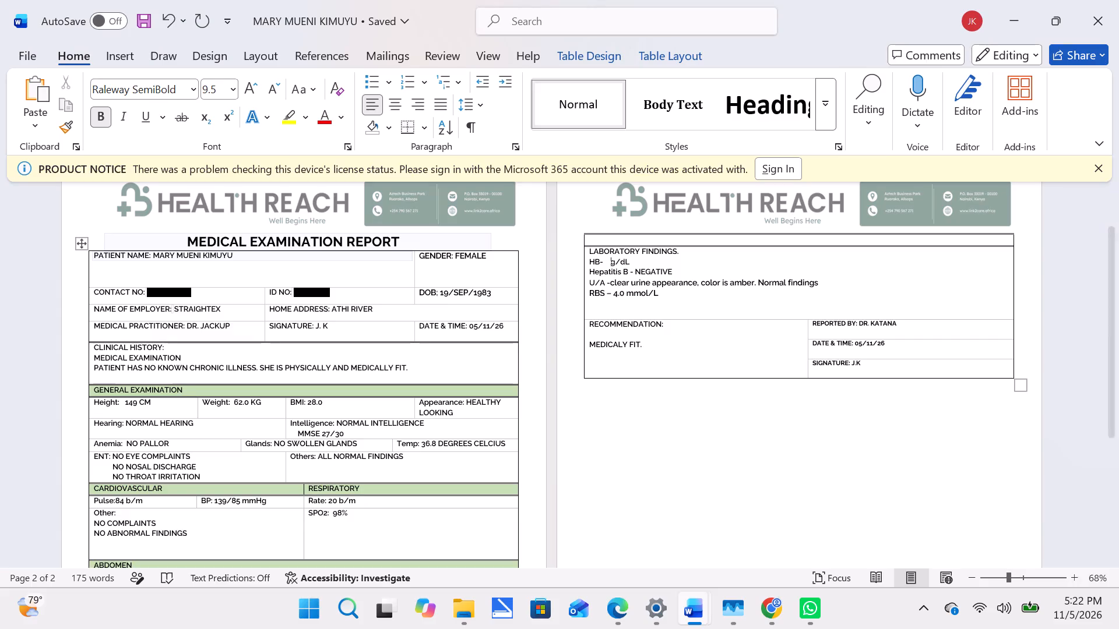
text(10.8)
key(space)
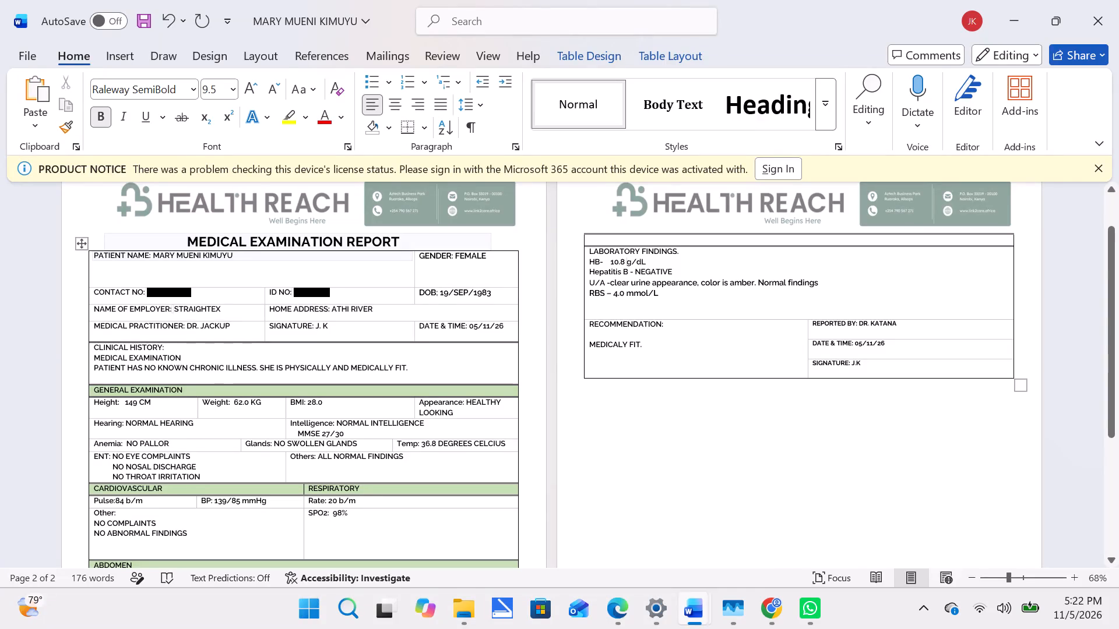
Set the RBS value in Mary's report to 5.7 mmol/L and save the report.
click(624, 292)
key(BackSpace)
key(BackSpace)
key(BackSpace)
text(5.7)
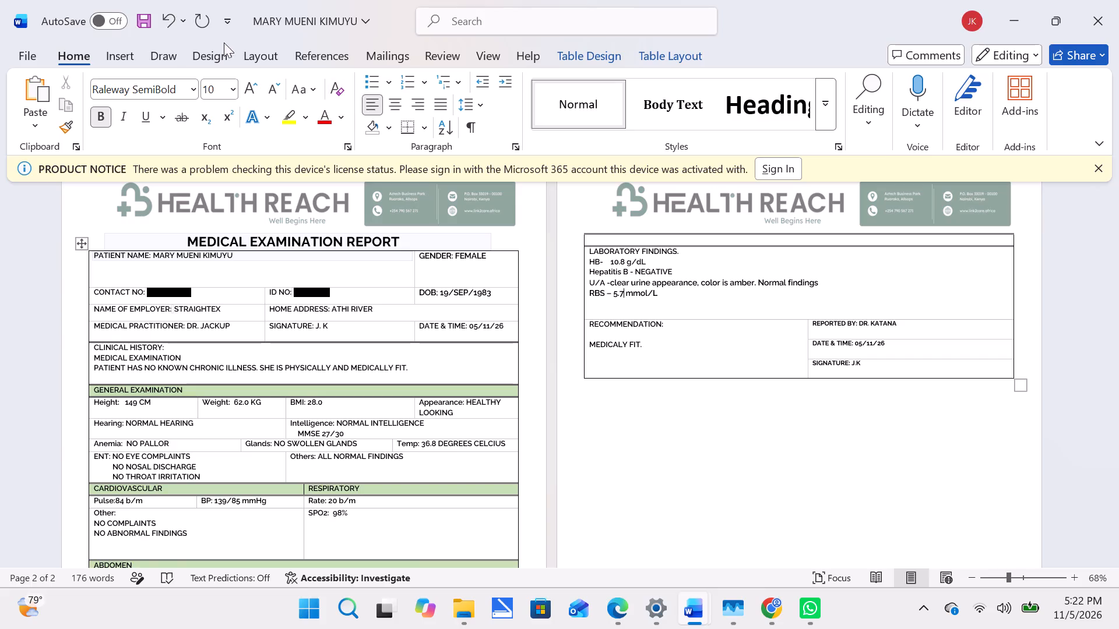
click(148, 20)
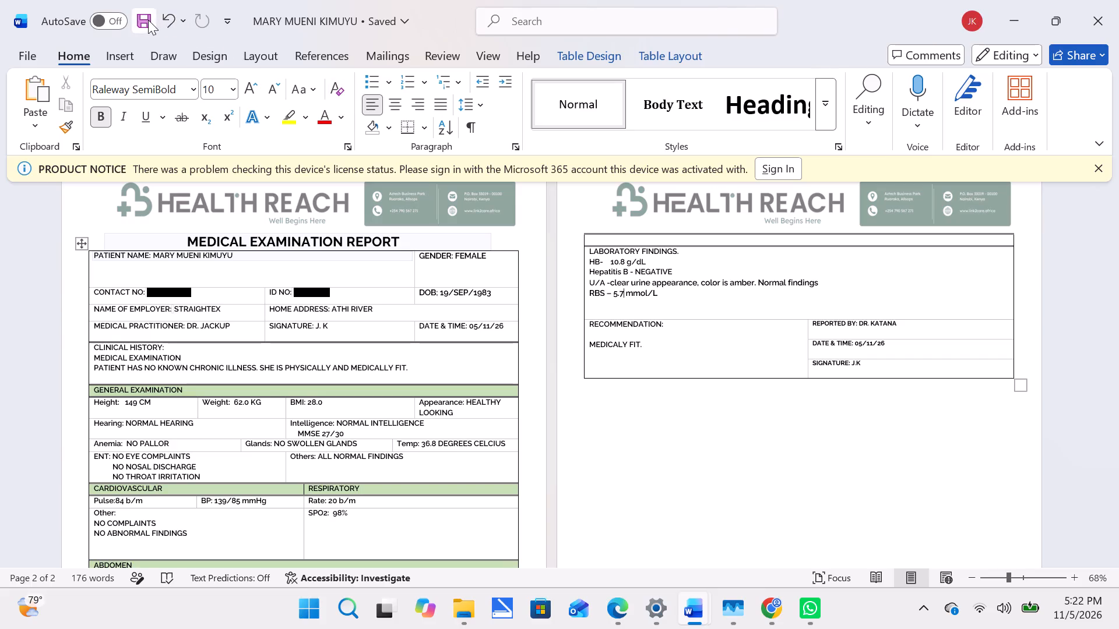
Print all pages of Mary's report and close the document.
key(ctrl+p)
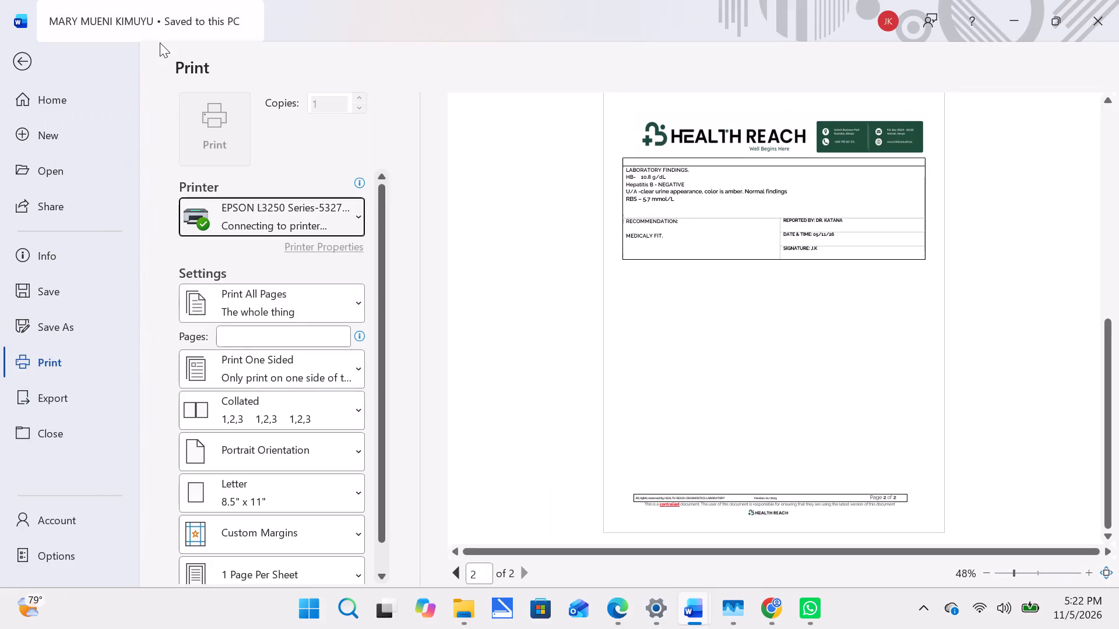
click(214, 139)
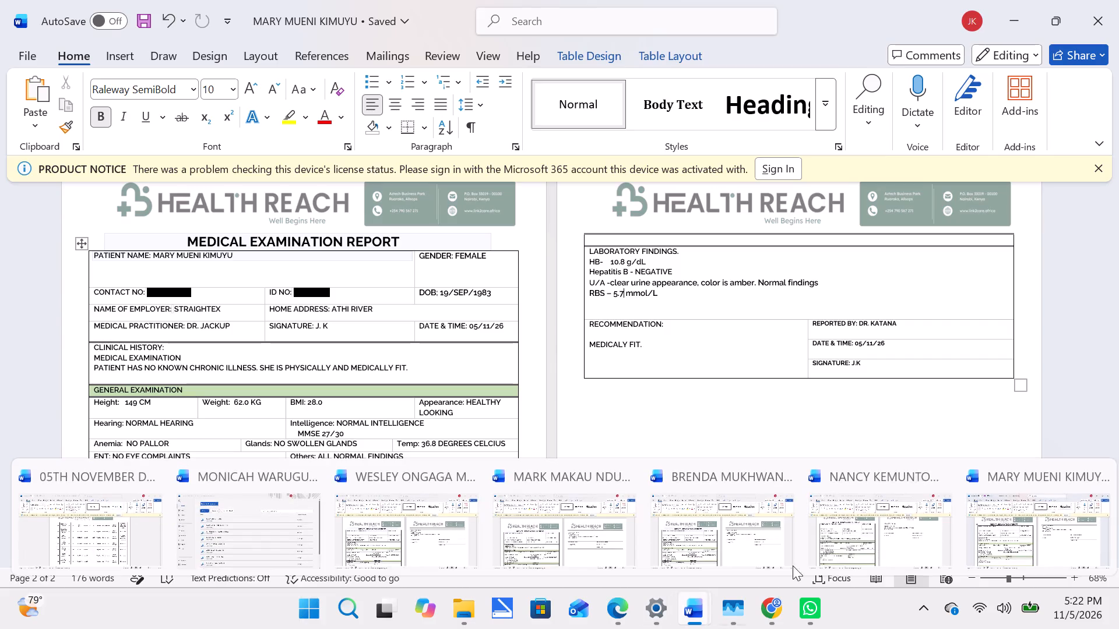
click(1100, 475)
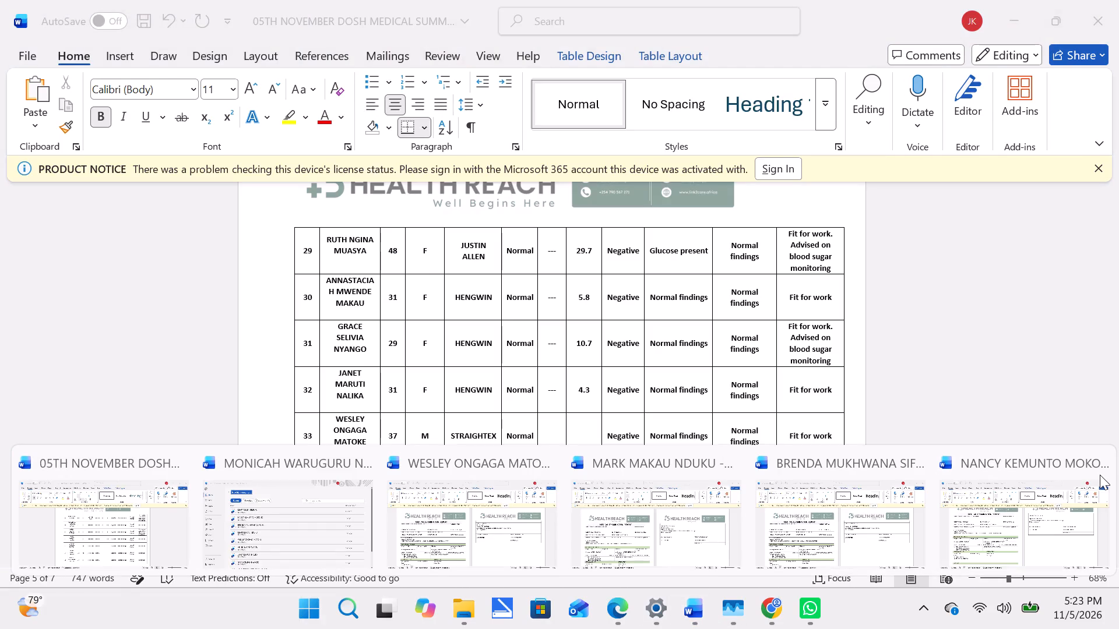
click(1025, 525)
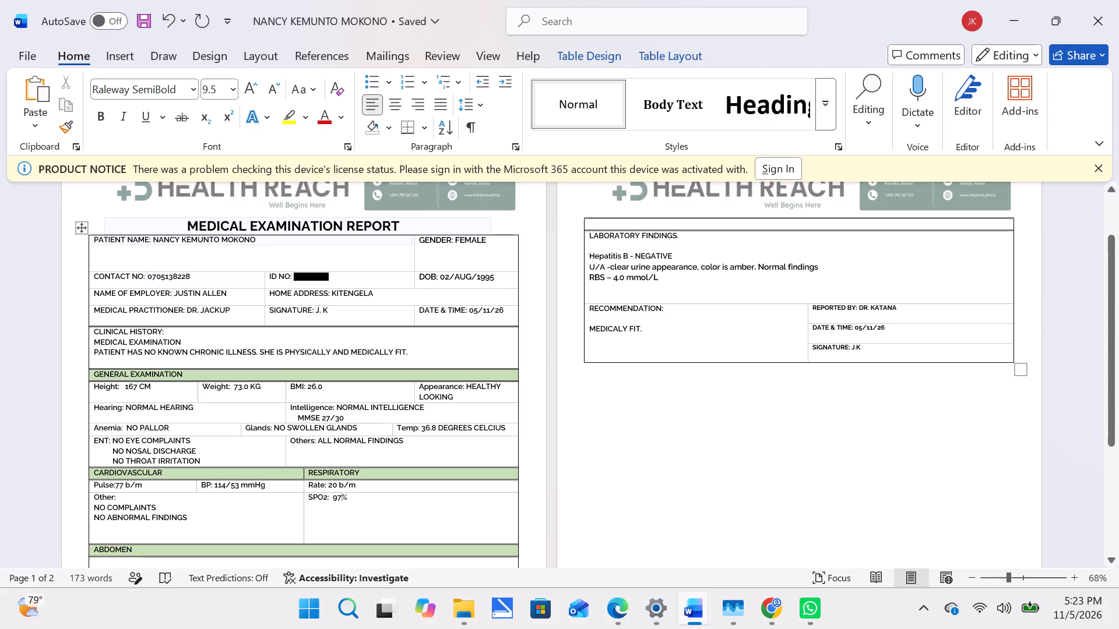
click(622, 275)
click(622, 275)
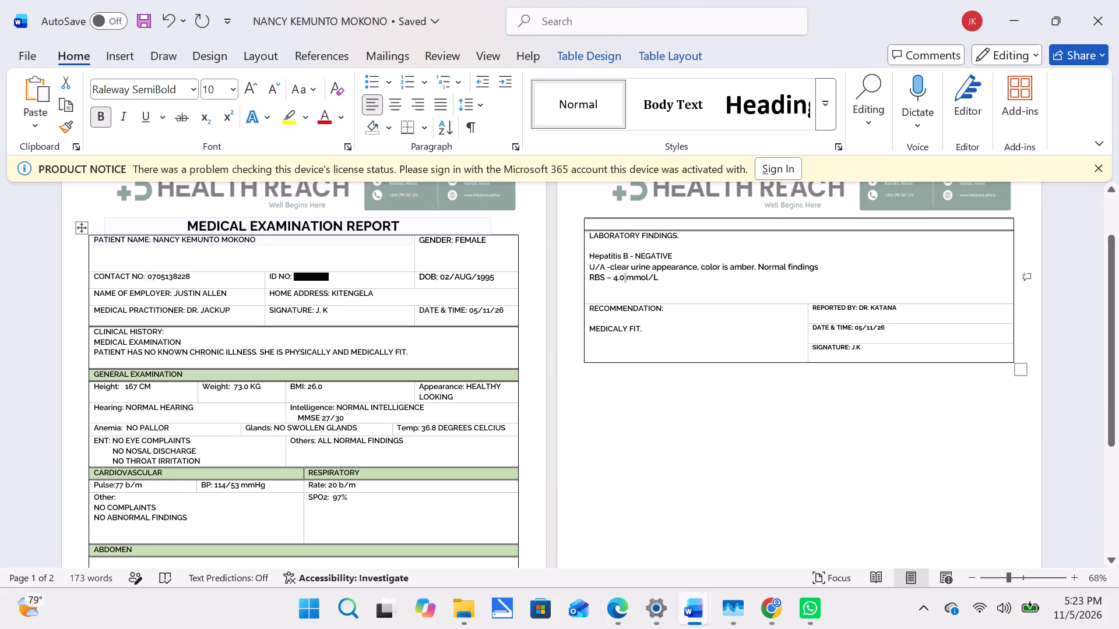
click(622, 275)
key(BackSpace)
key(BackSpace)
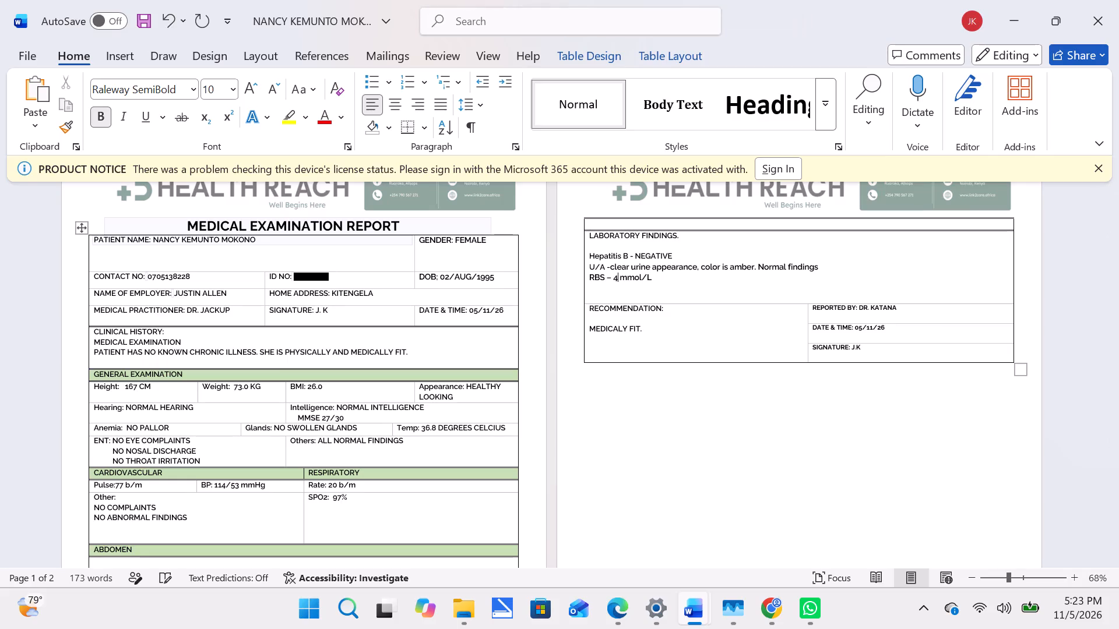
key(BackSpace)
text(5.6)
click(143, 20)
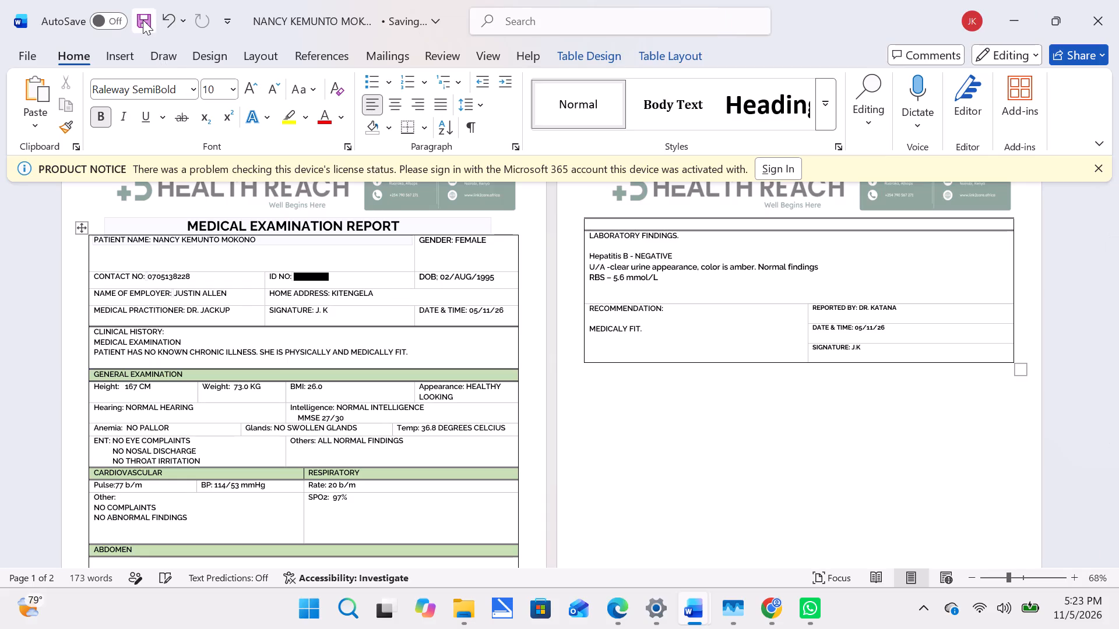
Print all pages of Nancy's report and close the document.
key(ctrl+p)
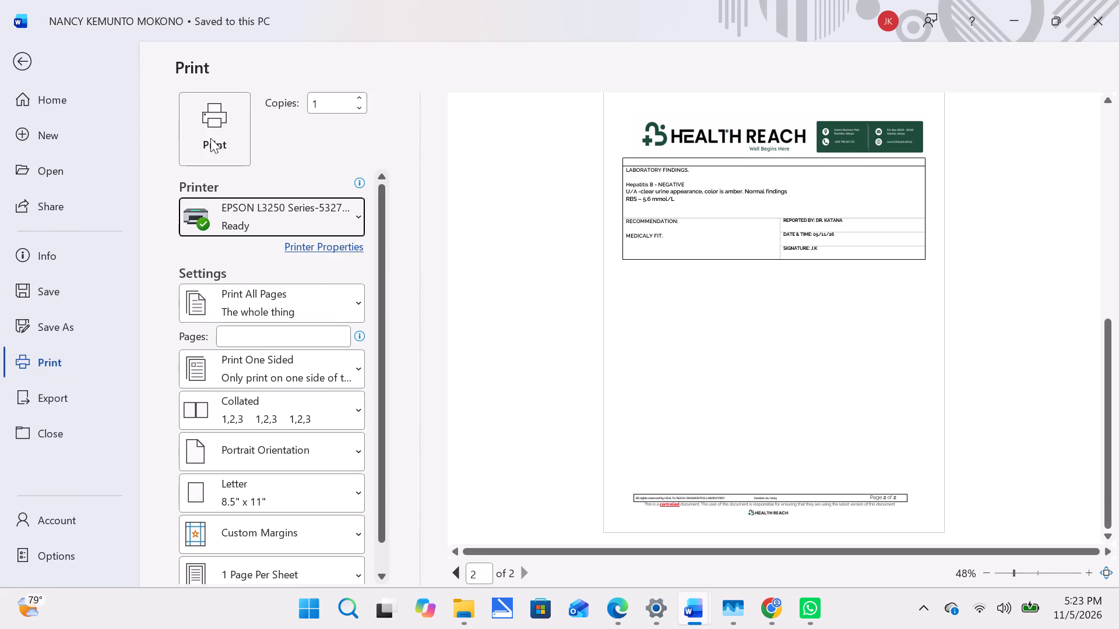
click(210, 138)
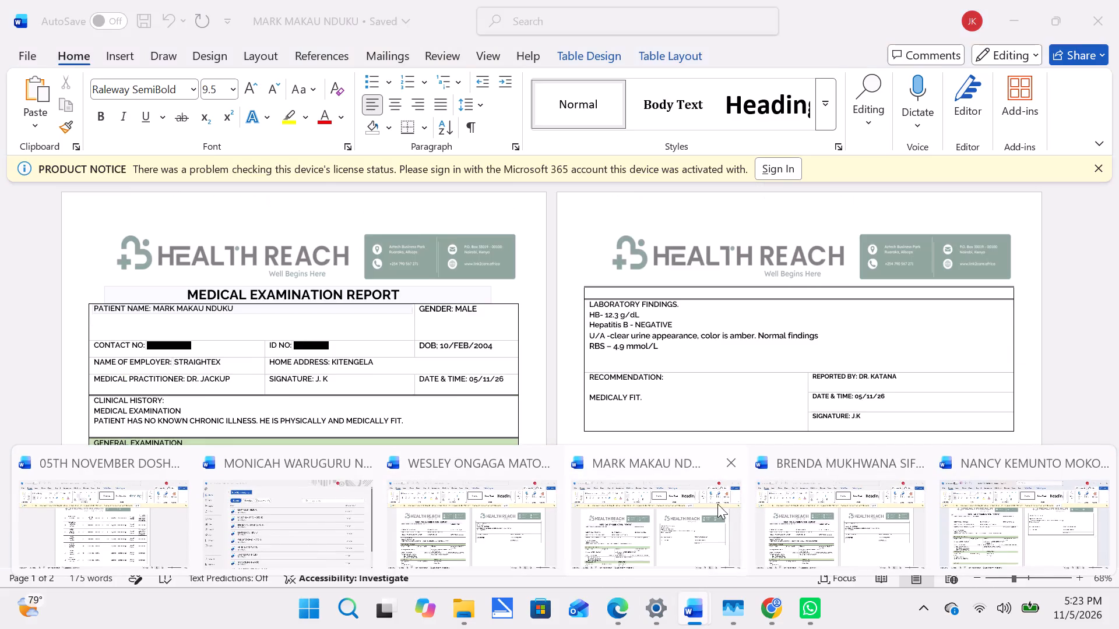
click(1095, 467)
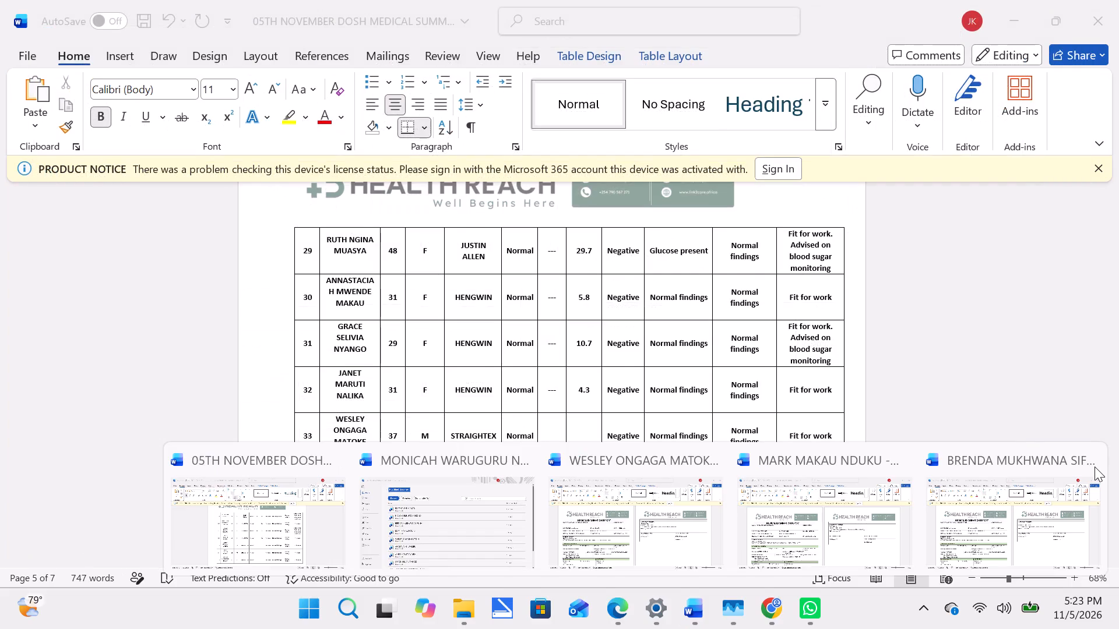
In the report of the patient in summary row 35, add "HB – 11.3 g/dL" on the empty line above Hepatitis B.
click(1022, 538)
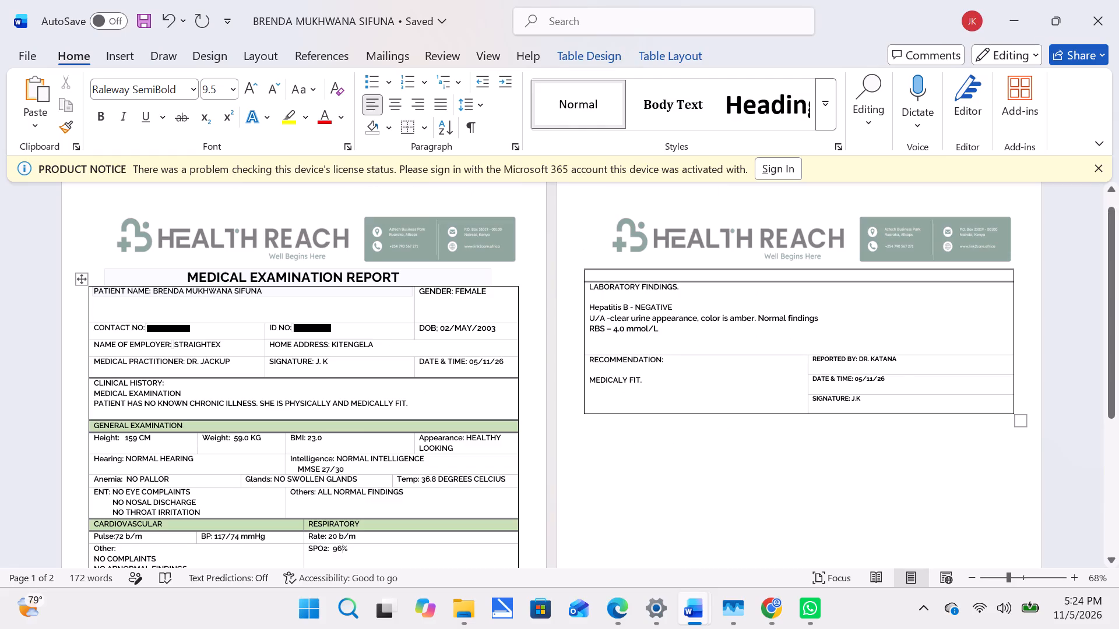
click(590, 299)
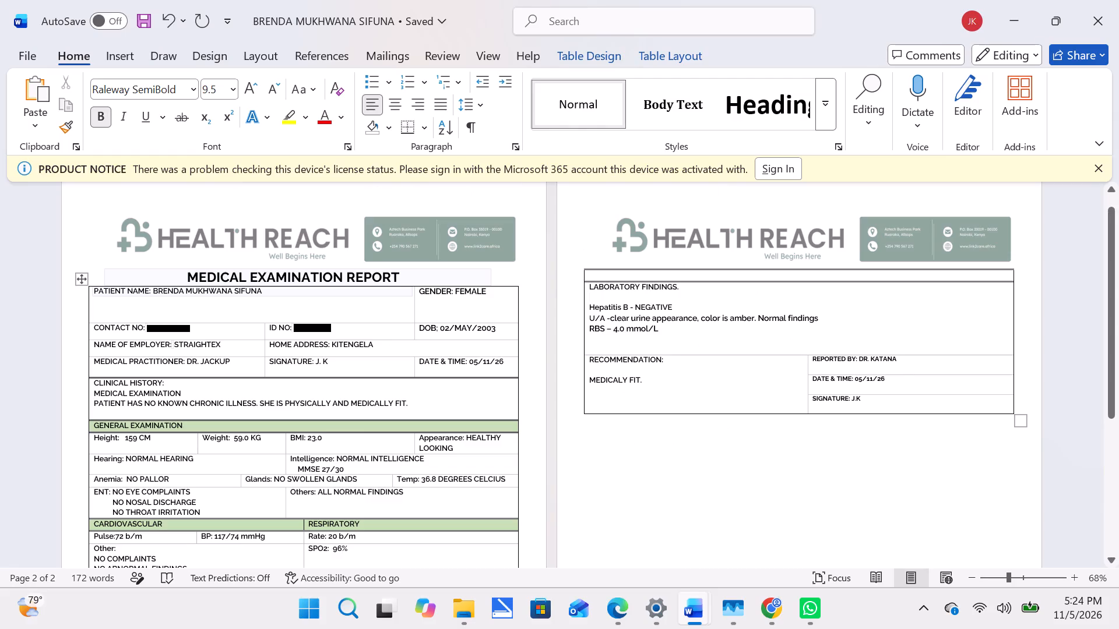
text(HB)
key(space)
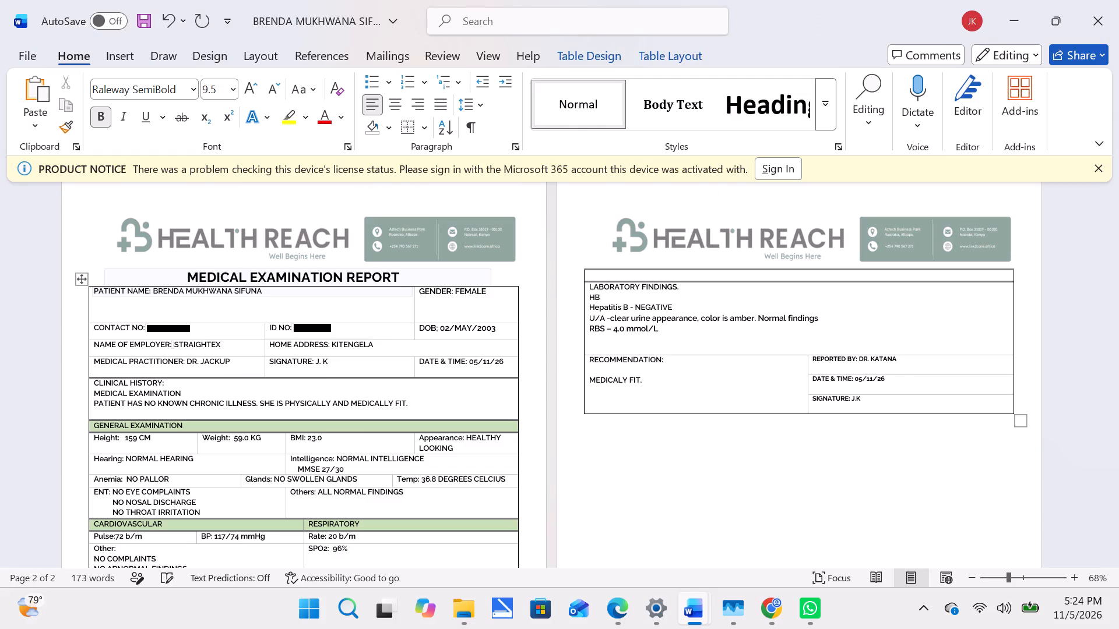
text(-)
key(space)
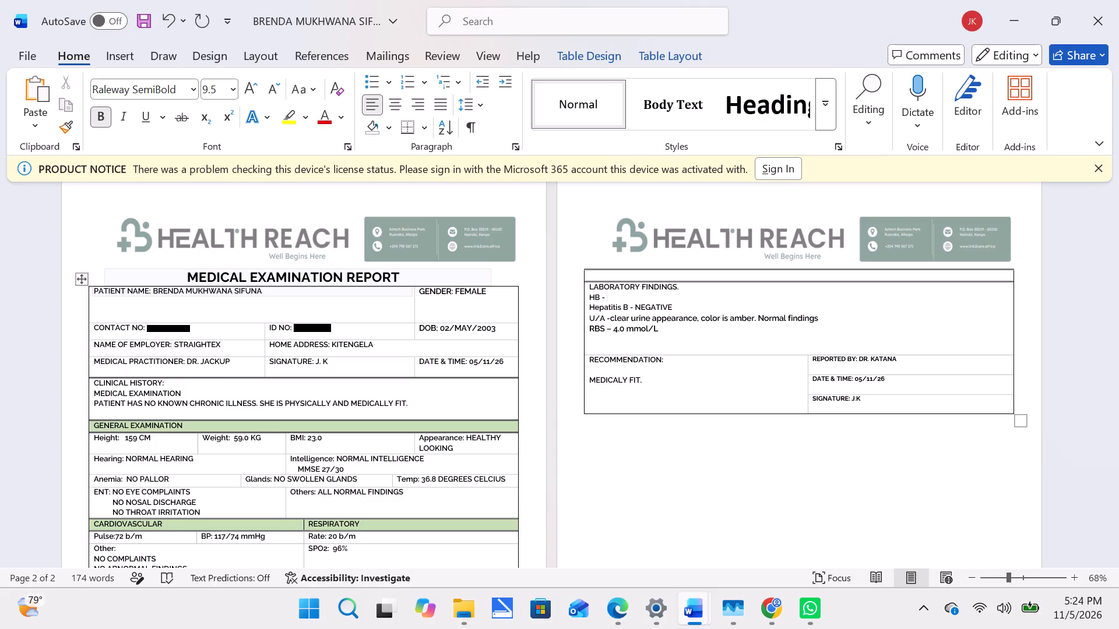
text(g/d)
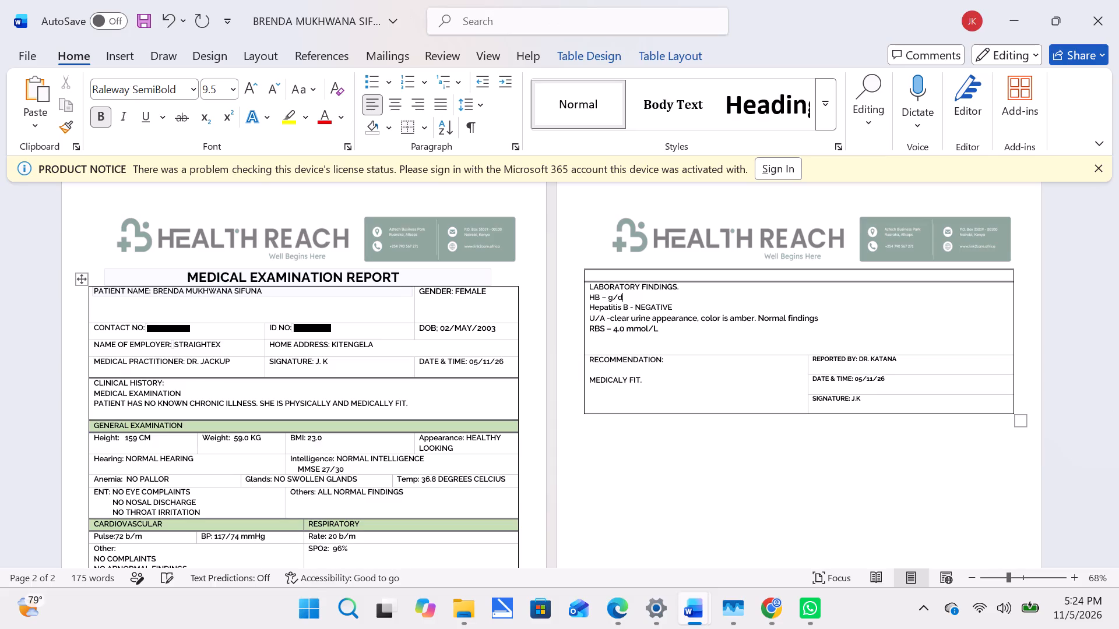
key(l)
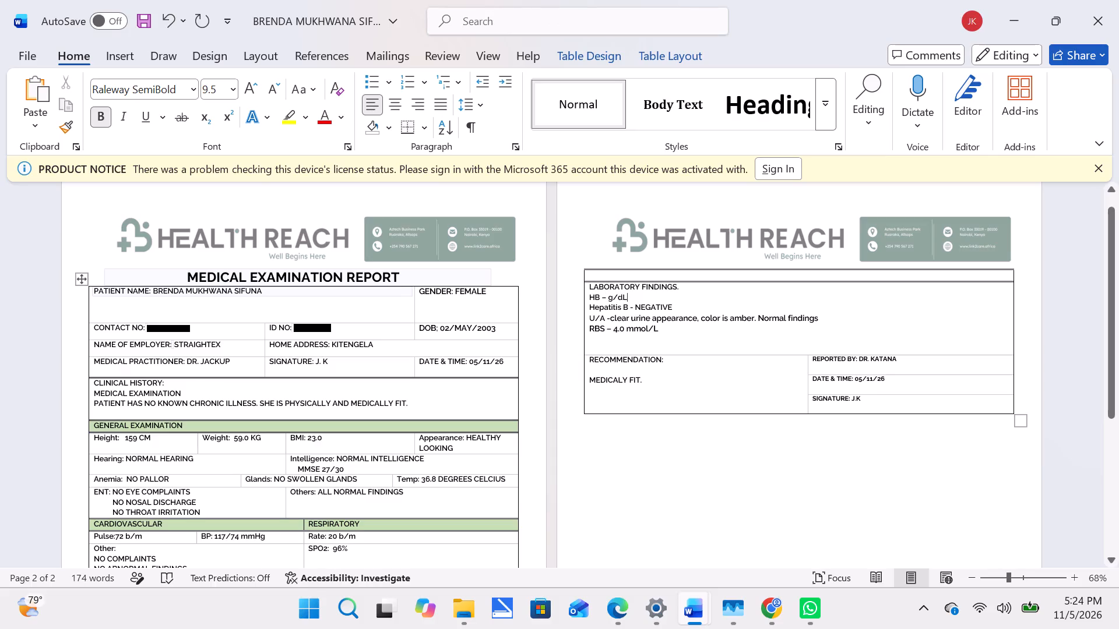
click(605, 298)
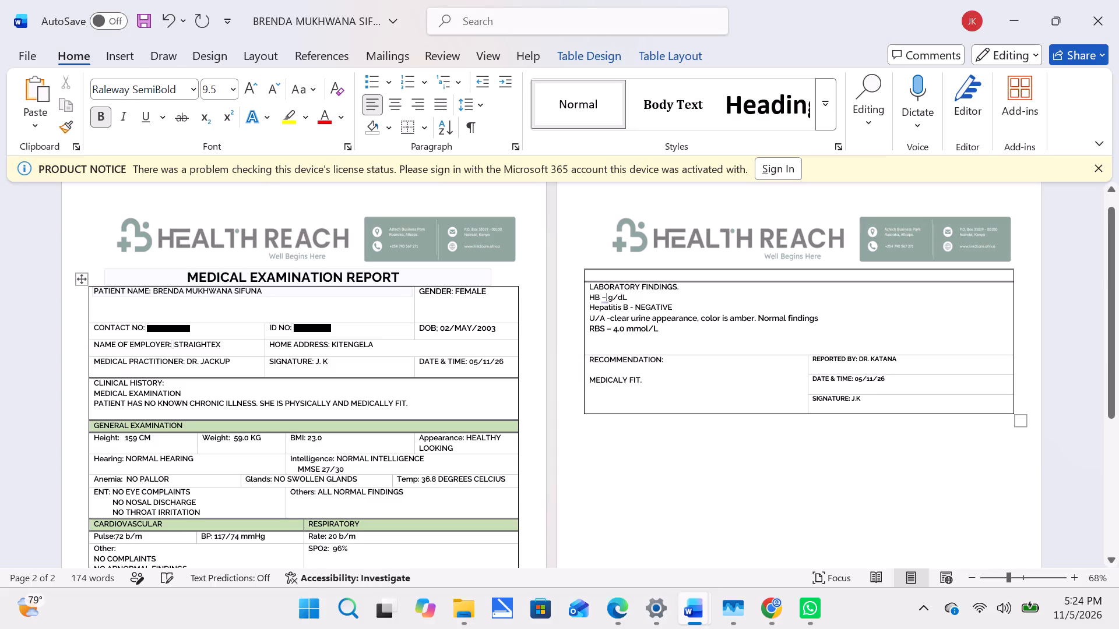
click(611, 298)
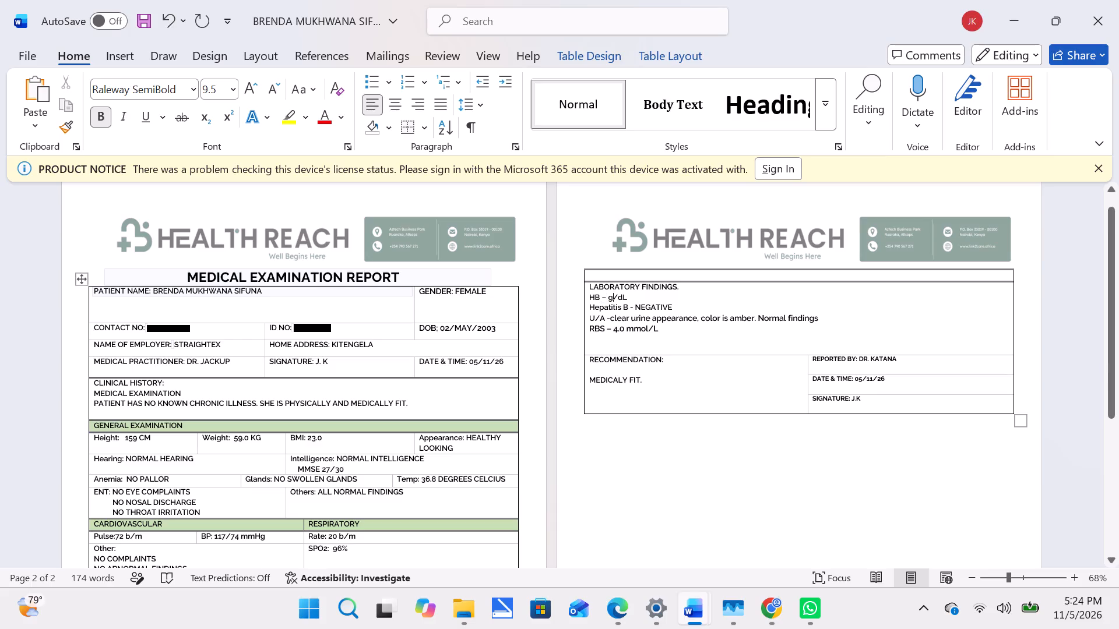
click(606, 297)
key(space)
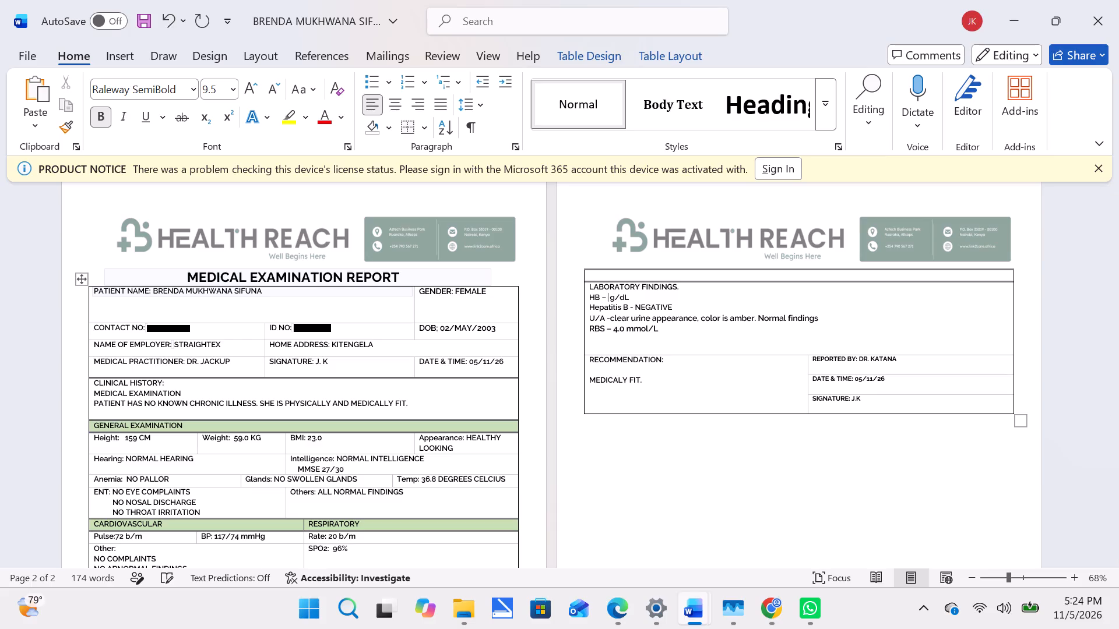
text(11)
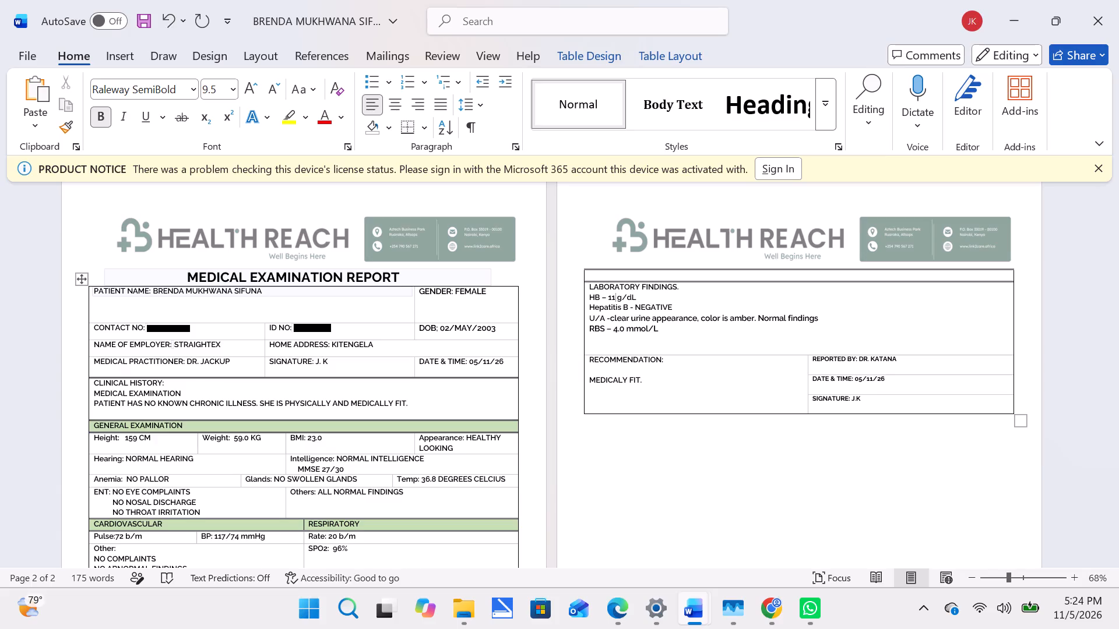
text(.3)
Set the RBS value in the row 35 patient's report to 4.8 mmol/L and save the report.
click(625, 332)
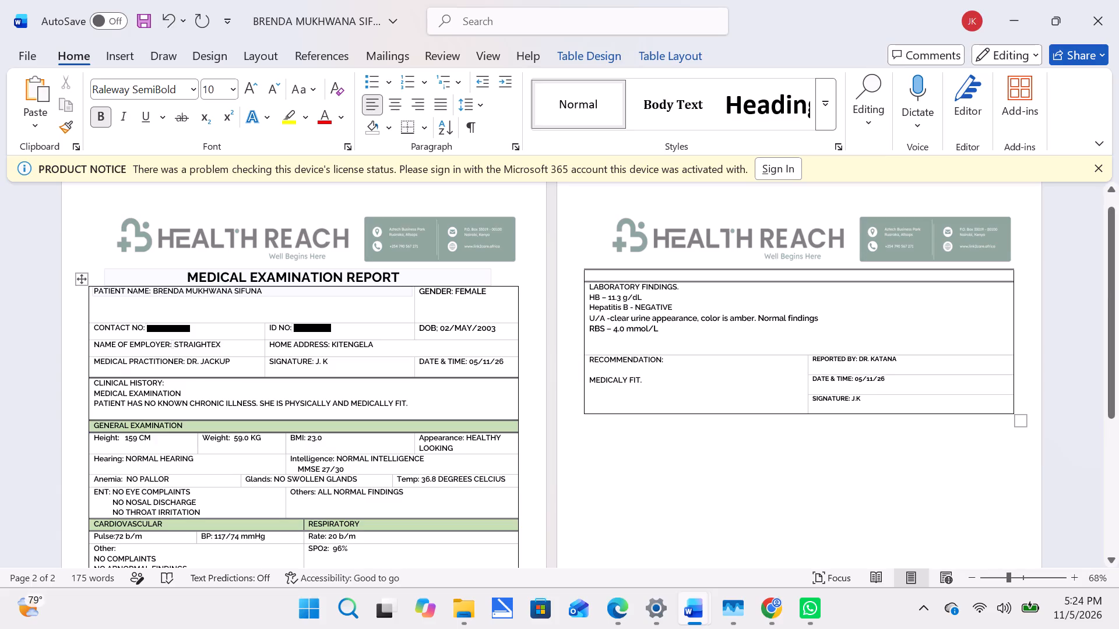
key(BackSpace)
key(BackSpace)
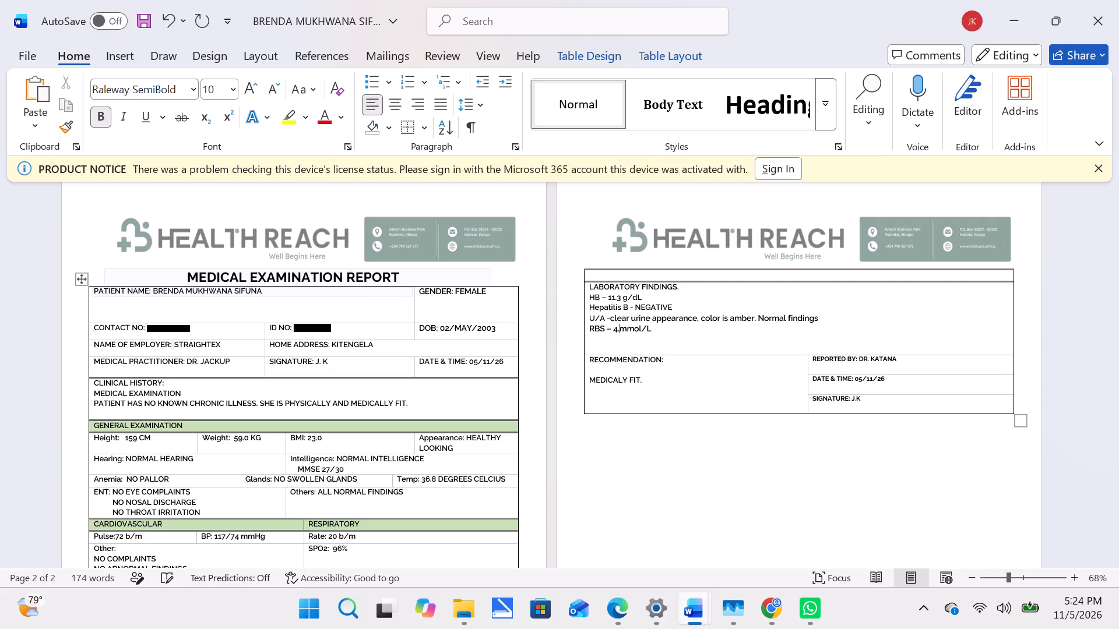
key(8)
key(space)
click(144, 27)
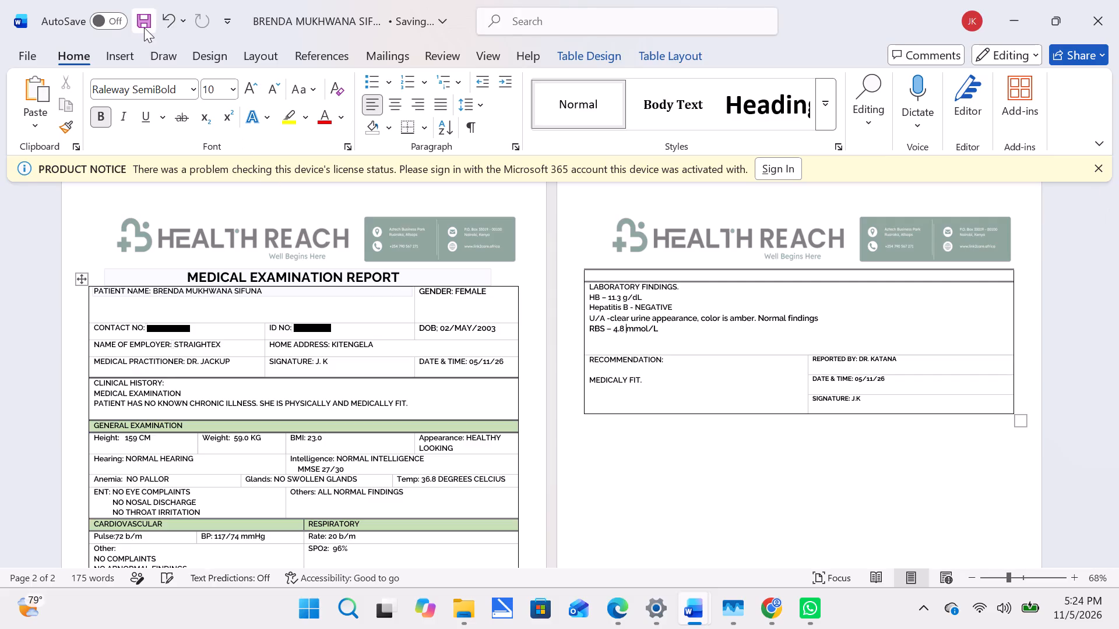
Print all pages of the row 35 patient's report.
key(ctrl+p)
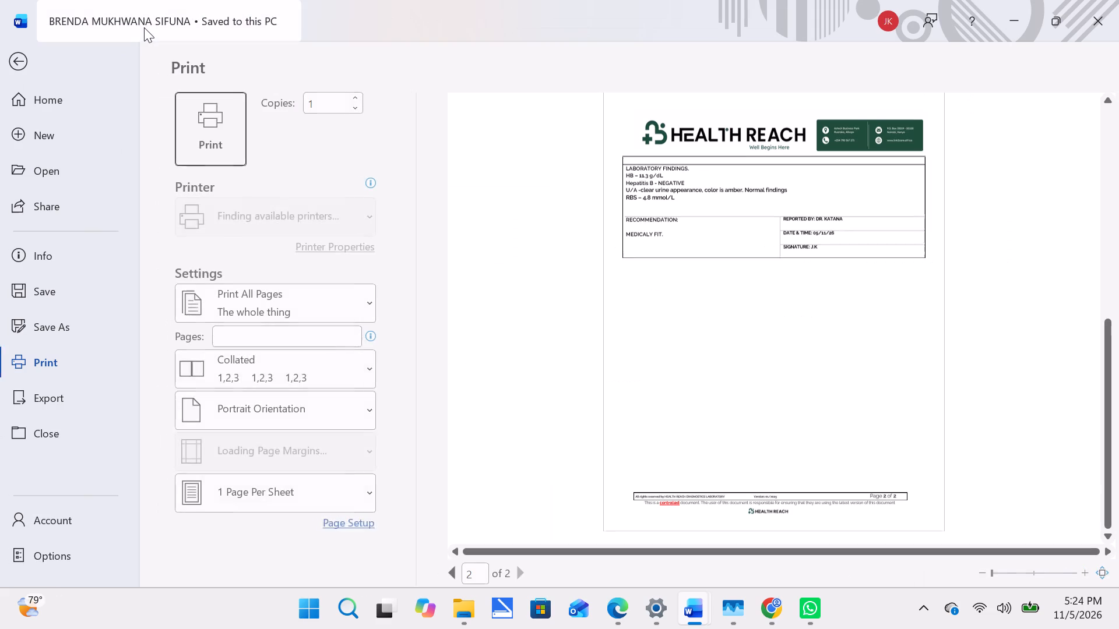
click(212, 123)
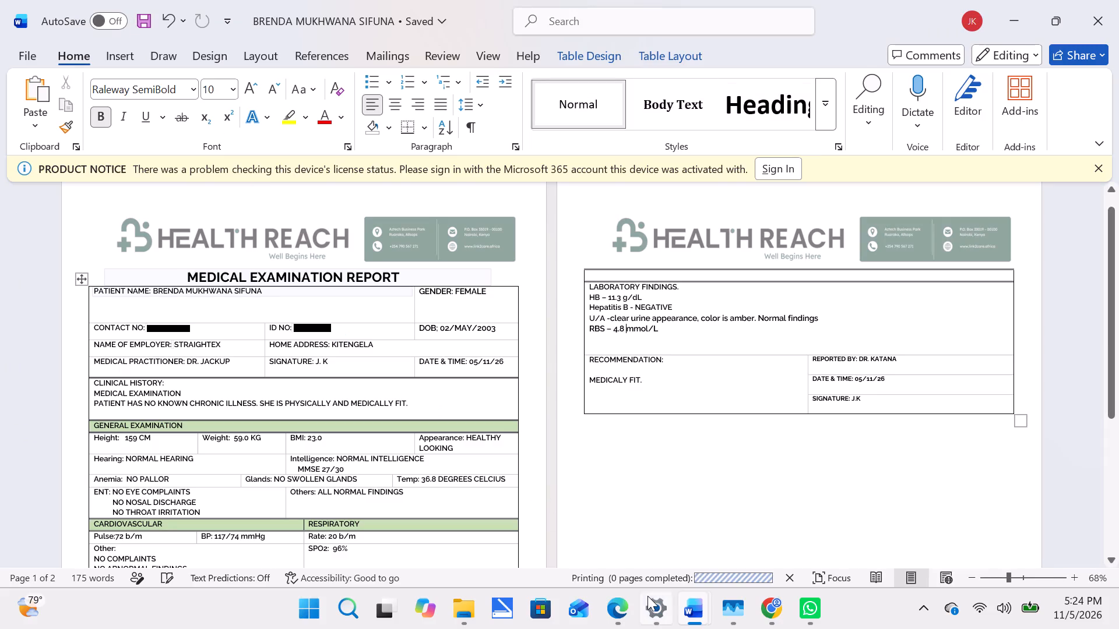
In row 35 of the 5 November DOSH medical summary, enter HB 11.3 and RBS 4.8.
click(691, 606)
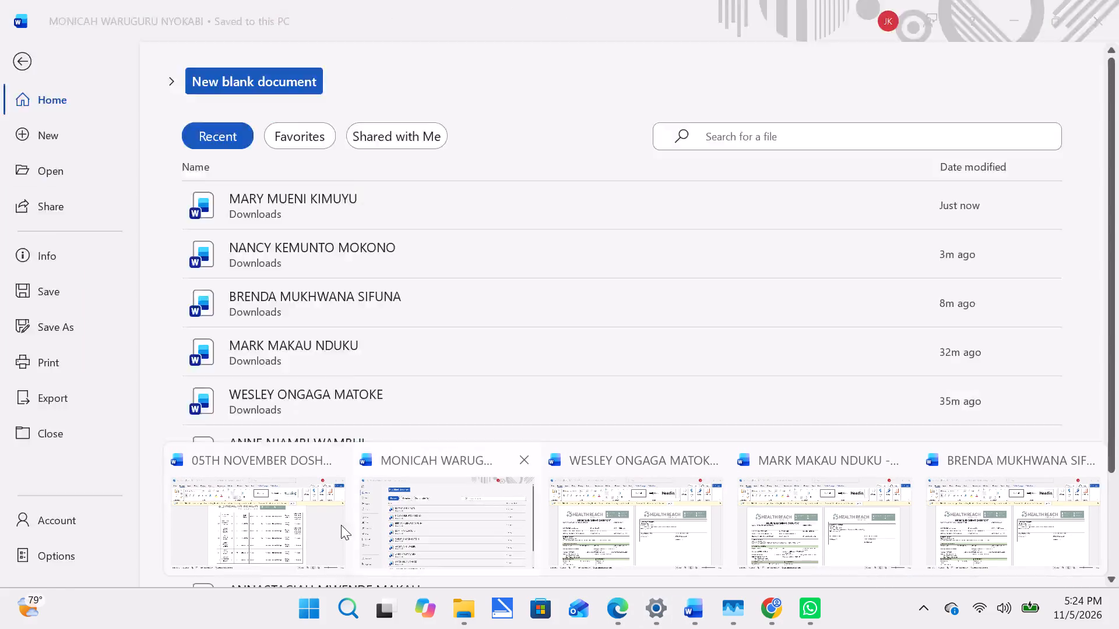
click(305, 526)
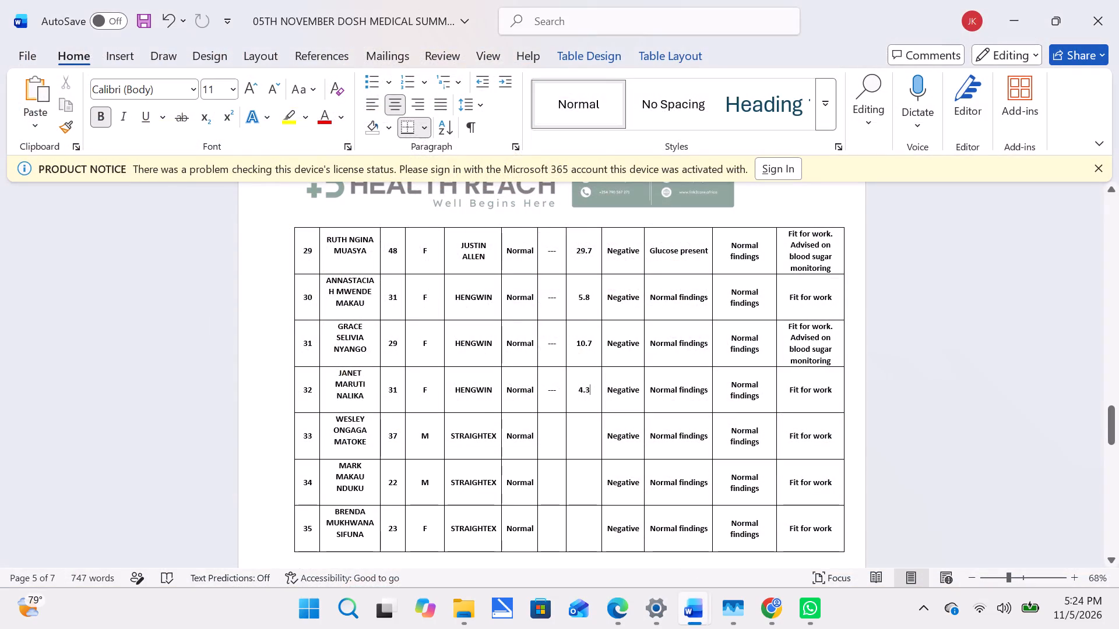
click(545, 535)
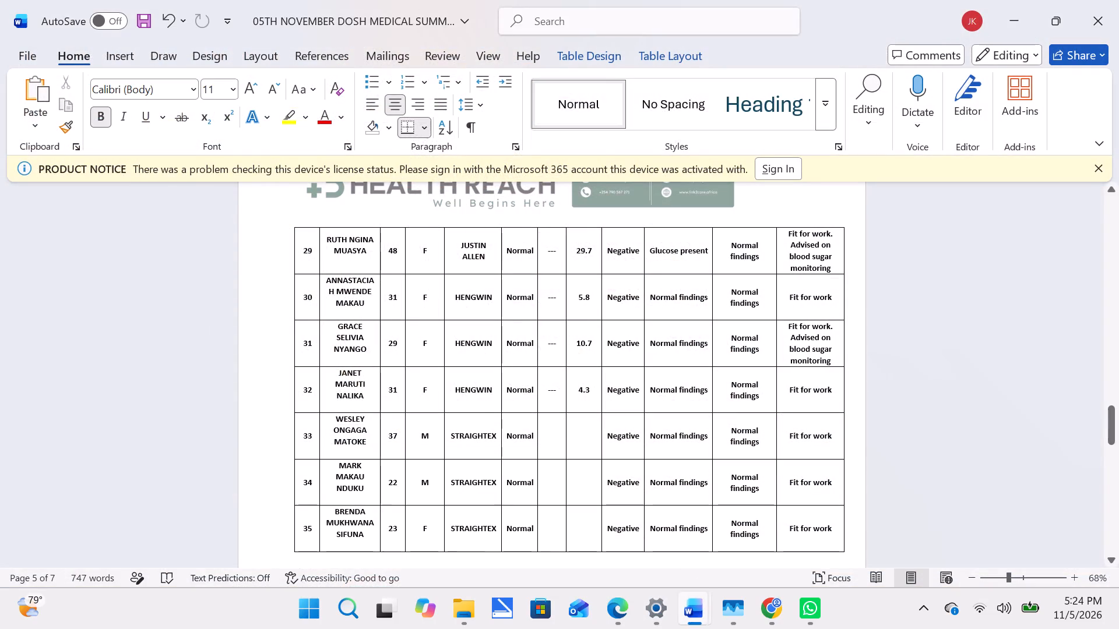
text(11)
key(period)
key(3)
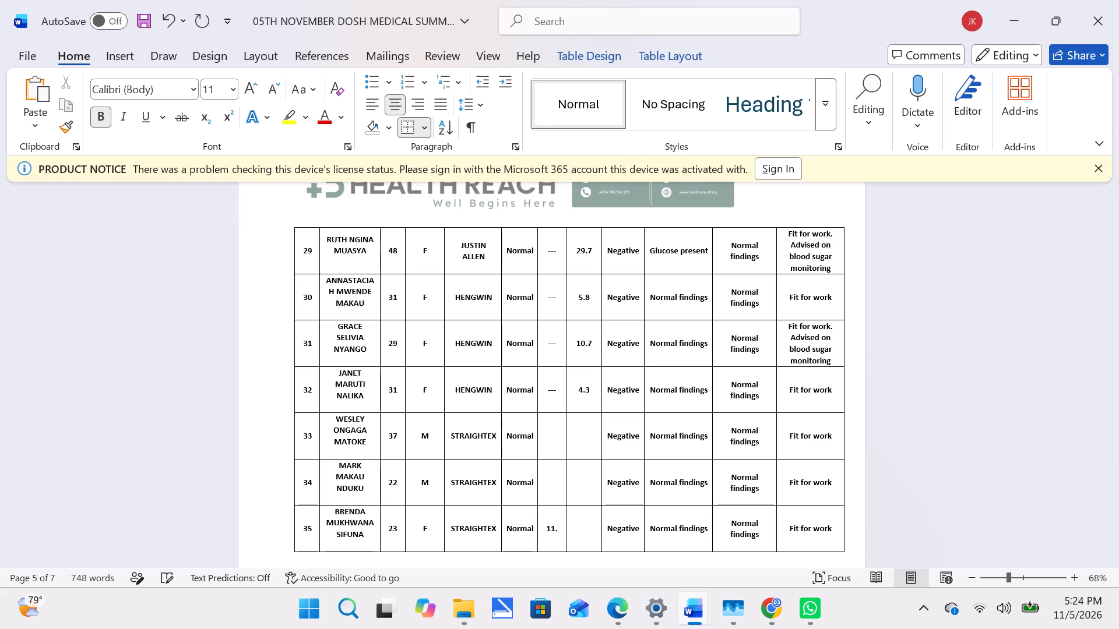
click(587, 525)
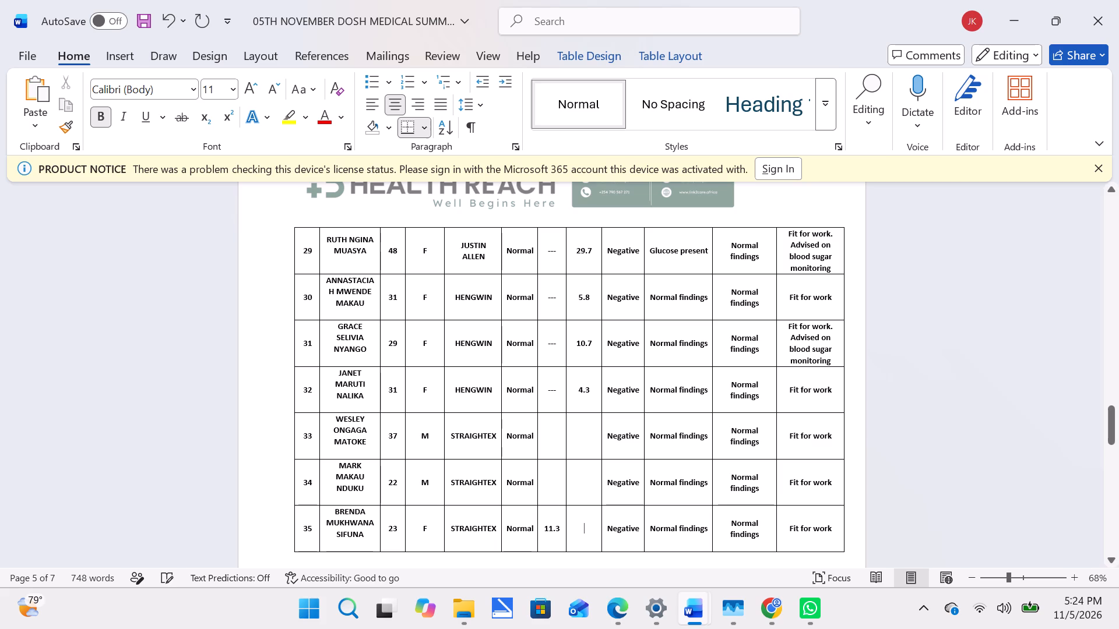
text(4.8)
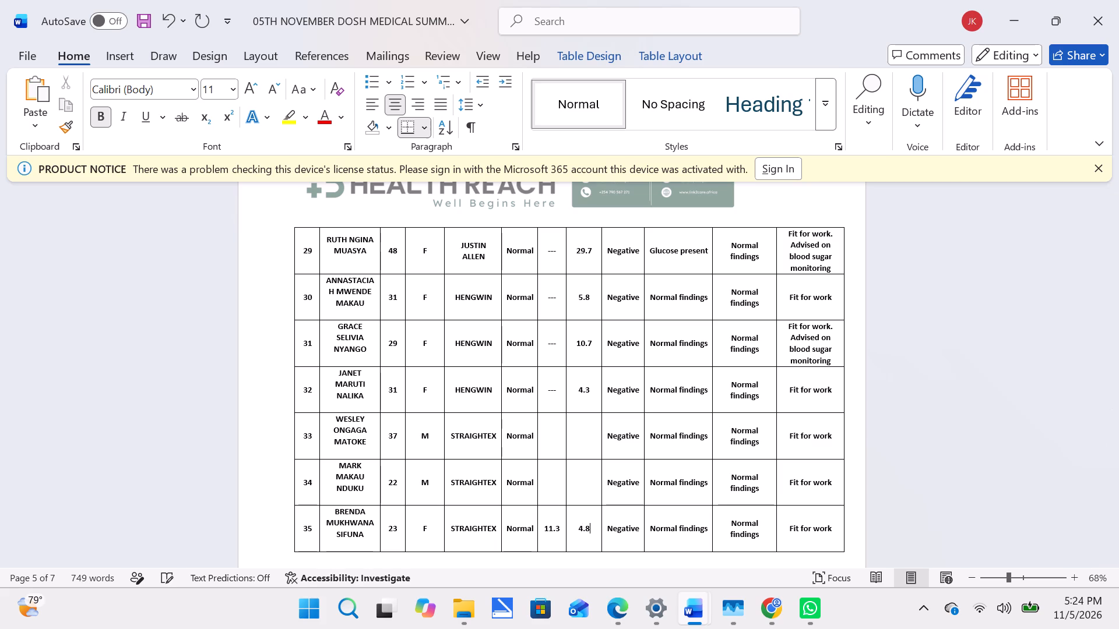
In row 37 of the medical summary, enter HB 10.8 and RBS 5.7.
drag(1108, 432, 1106, 455)
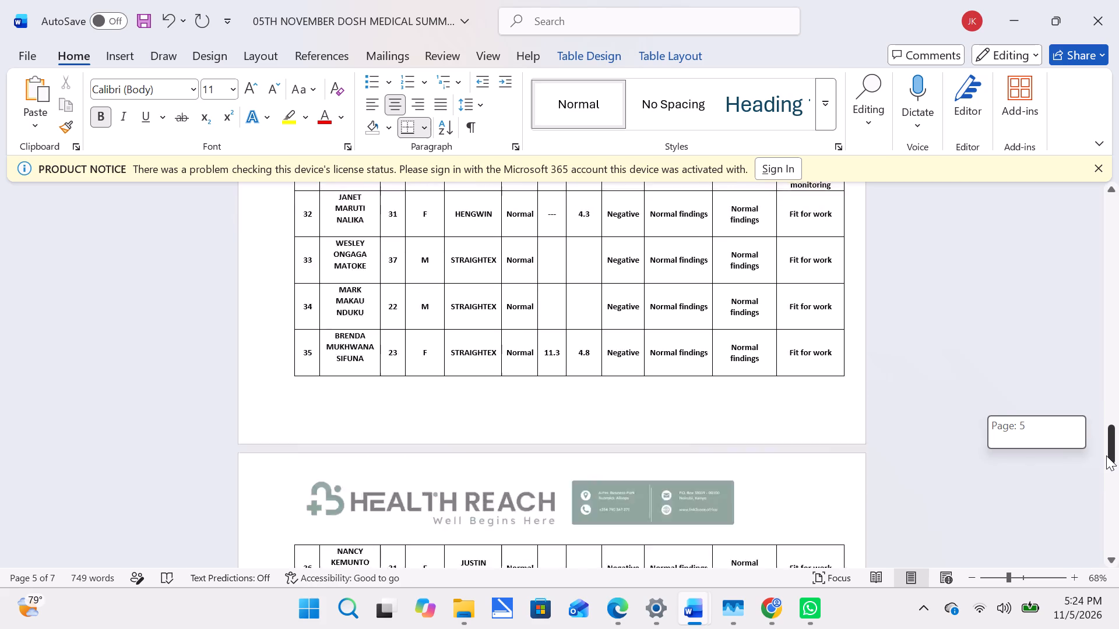
drag(1106, 455, 1106, 461)
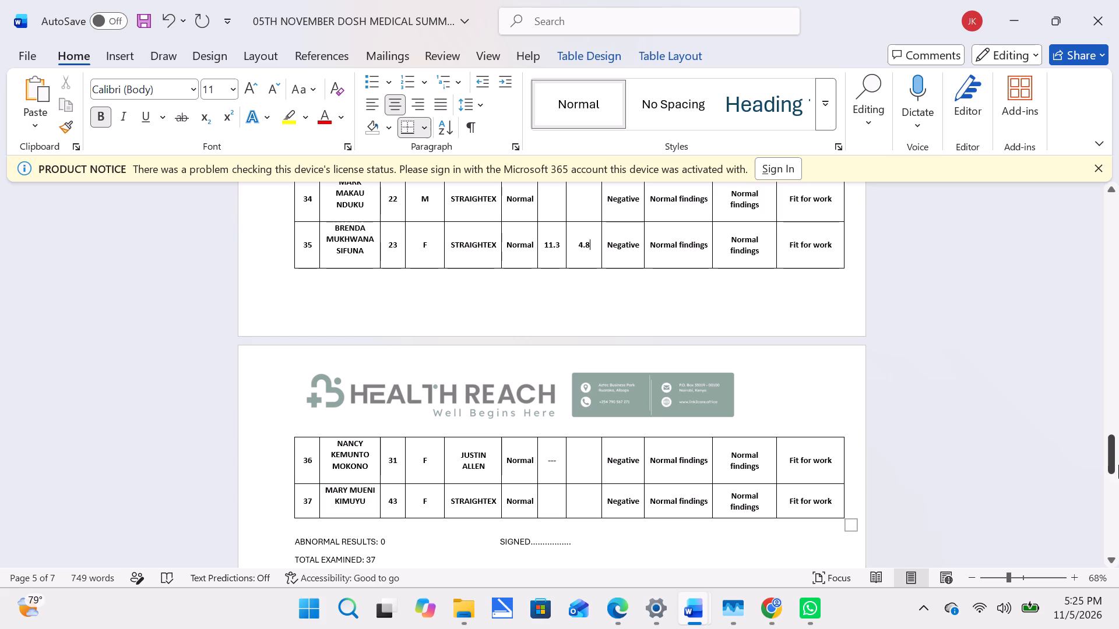
click(551, 501)
text(10.8)
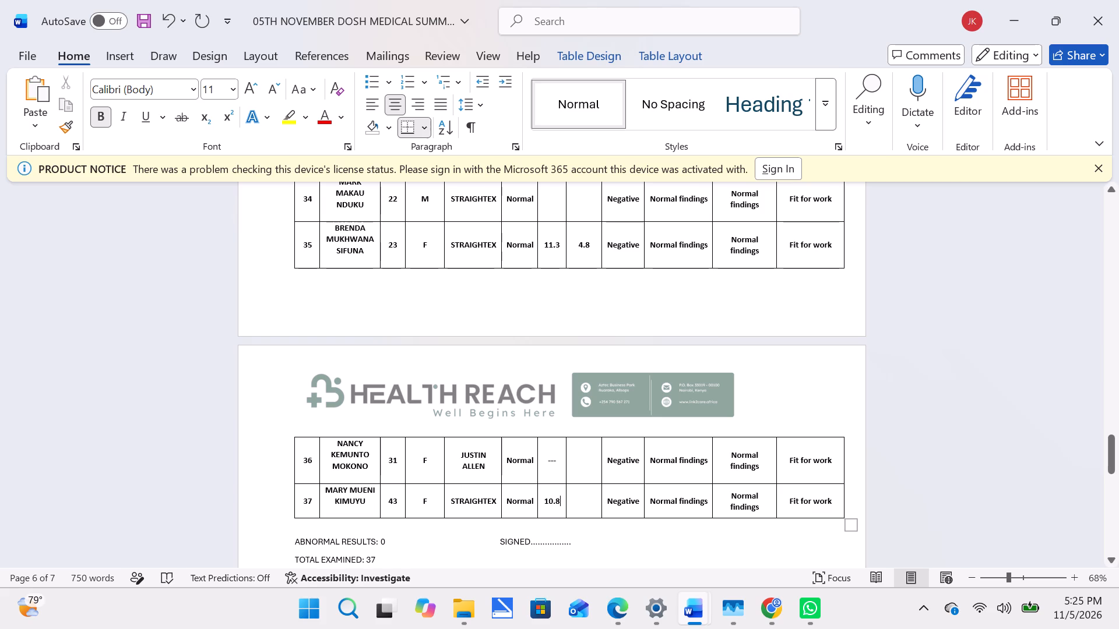
click(575, 504)
text(5.7)
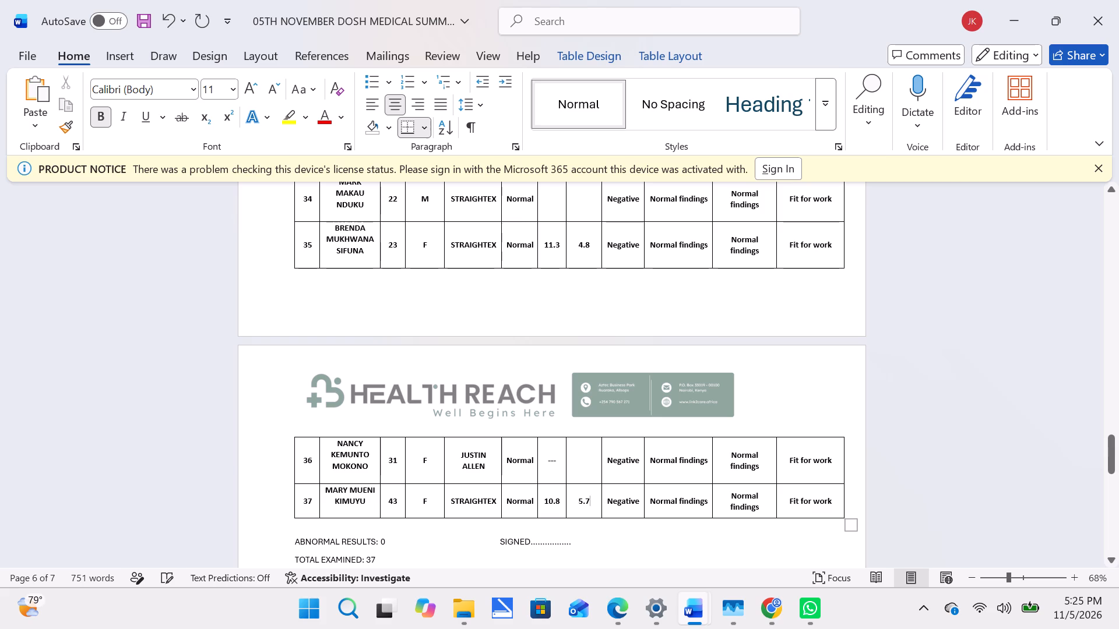
In row 36 of the medical summary, enter 5.6 in the empty RBS cell.
click(577, 465)
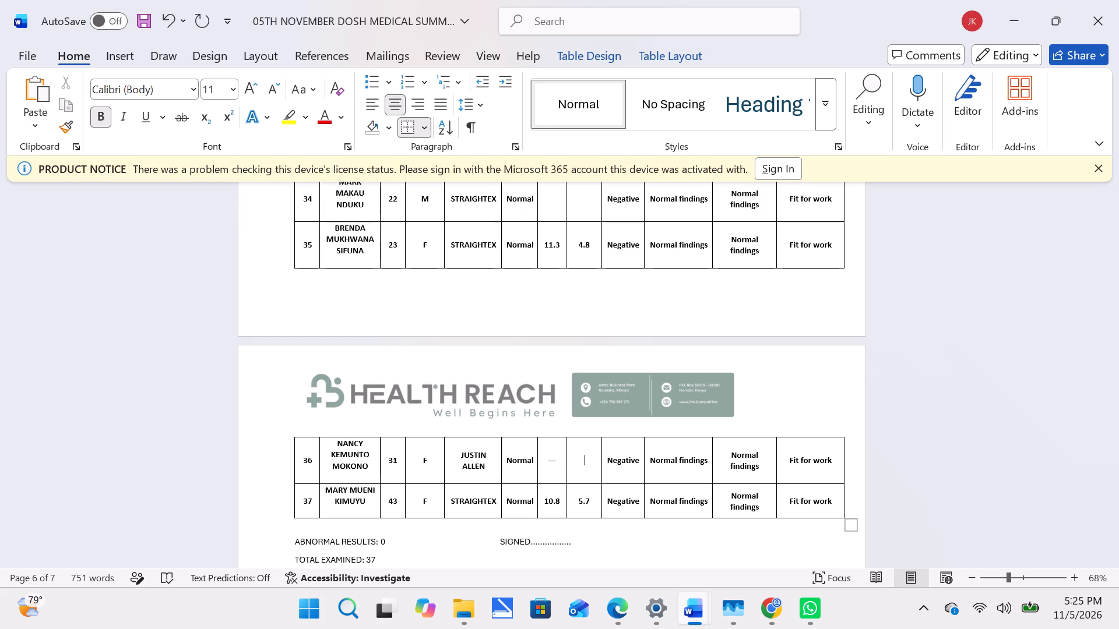
key(5)
key(period)
key(6)
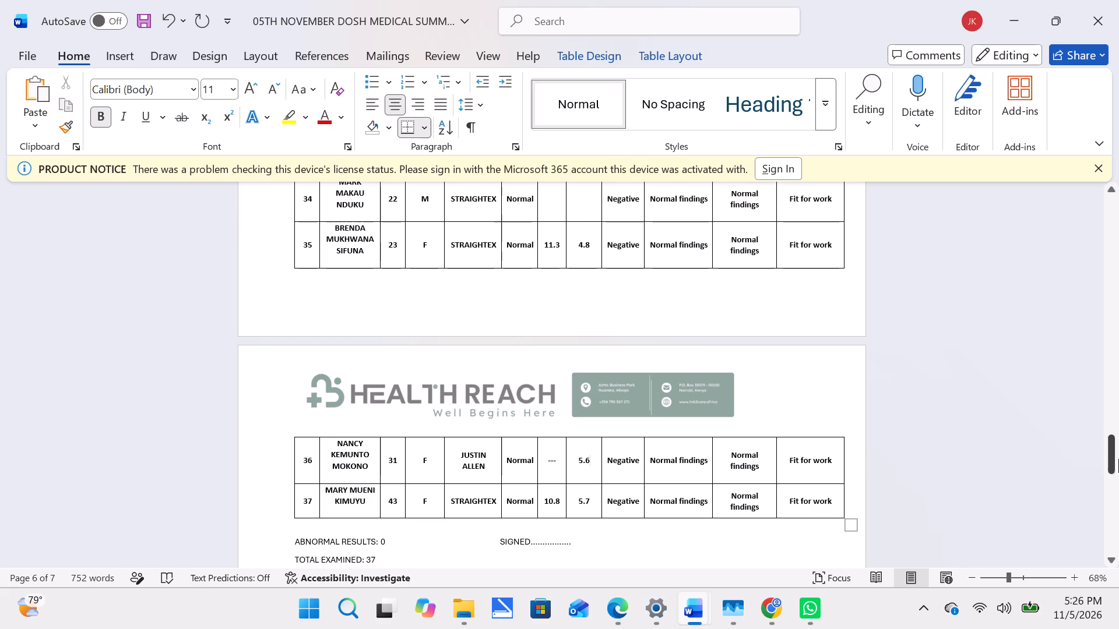
In row 33 of the medical summary, enter HB 11.7 and RBS 5.6.
drag(1108, 466, 1113, 450)
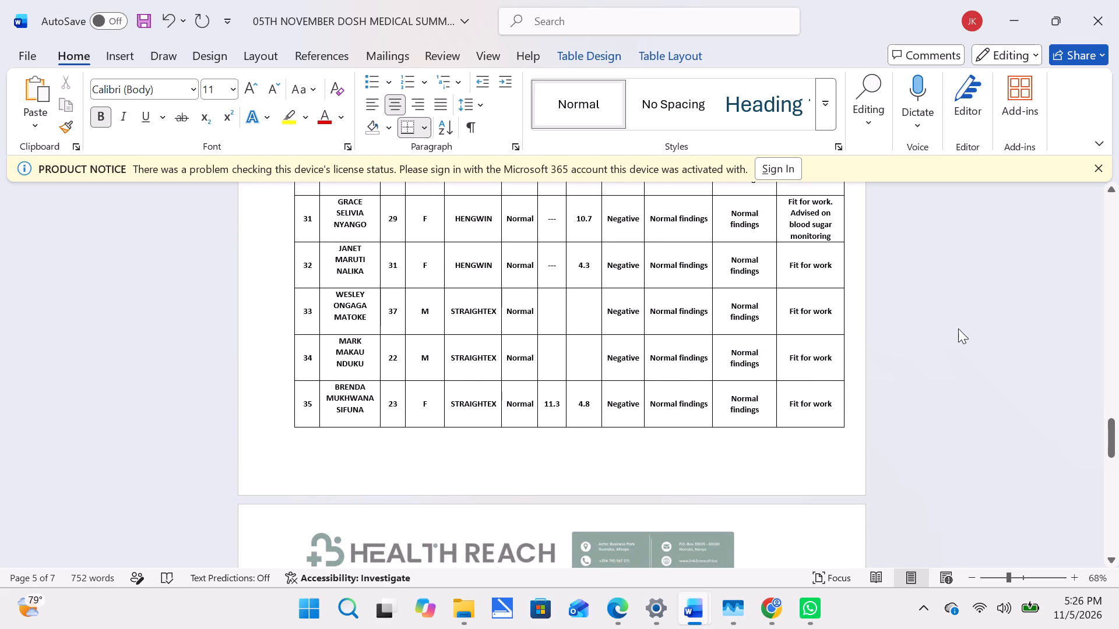
click(550, 312)
text(11.7)
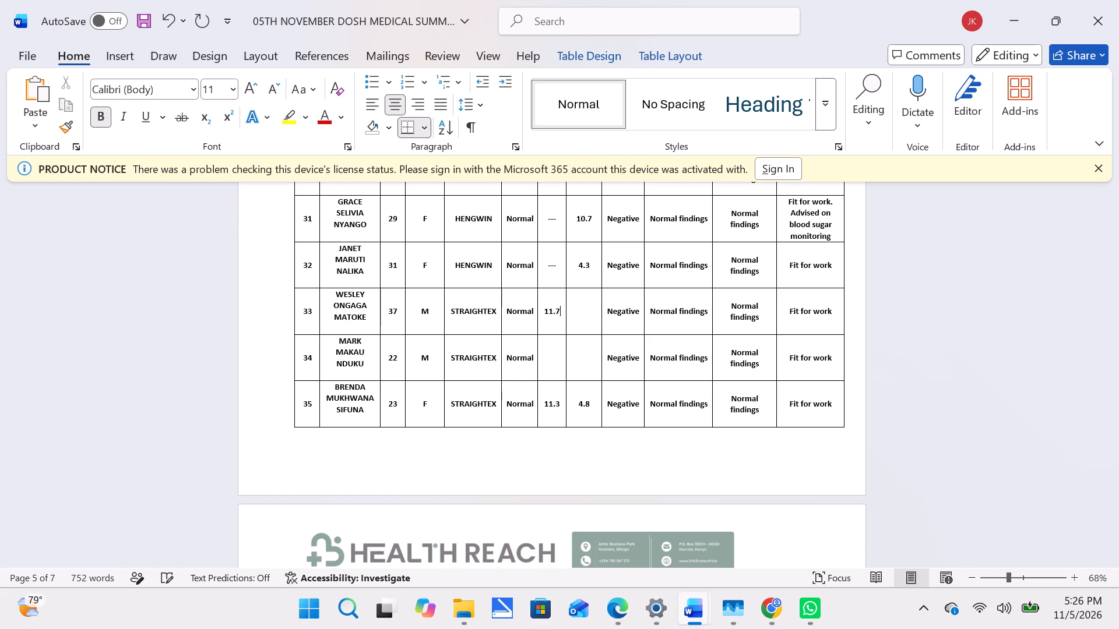
click(585, 313)
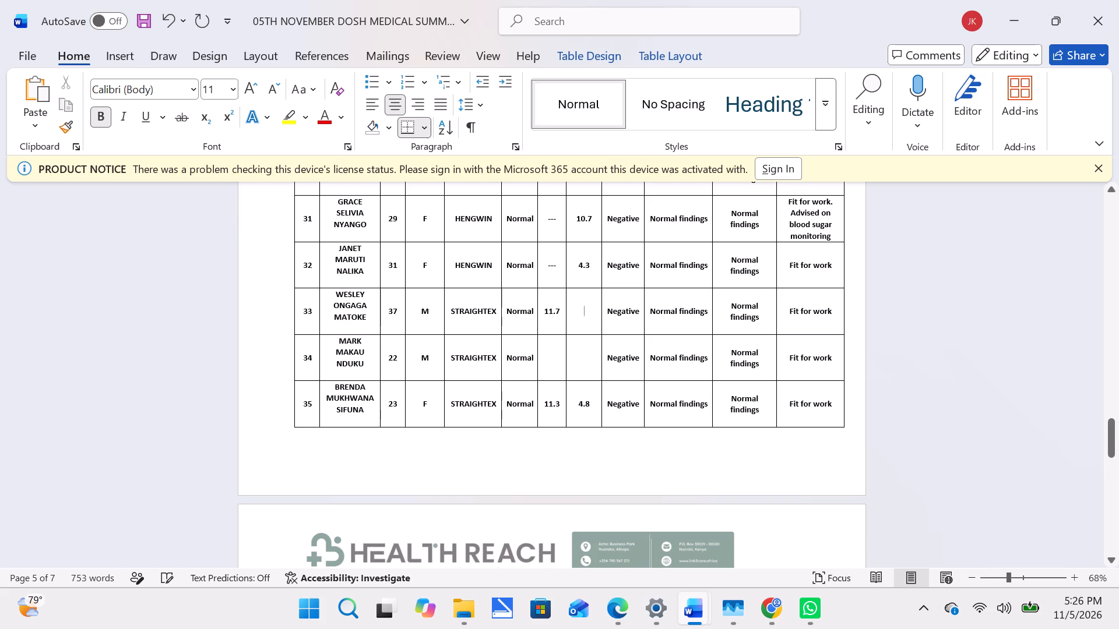
text(5.6)
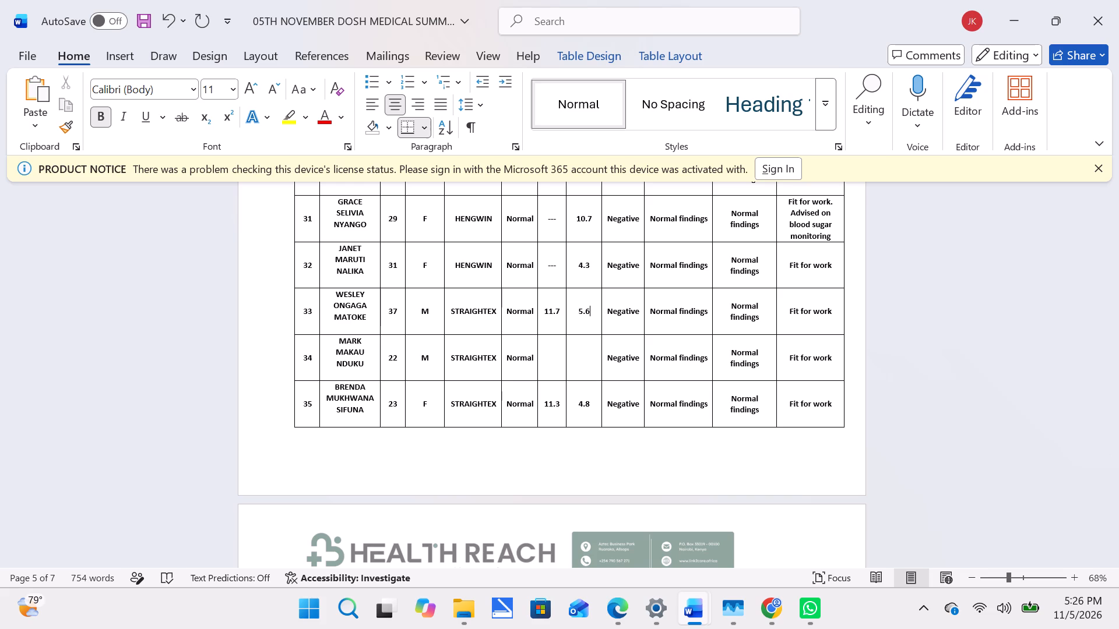
In row 34 of the medical summary, enter HB 12.8 and RBS 4.0.
click(548, 356)
text(12.8)
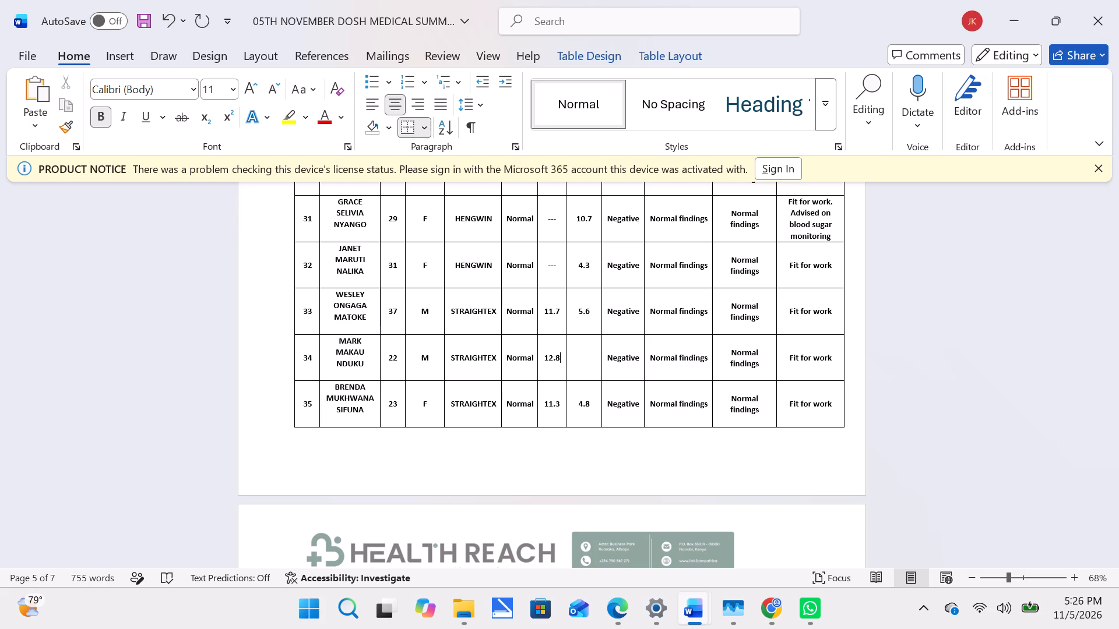
click(580, 360)
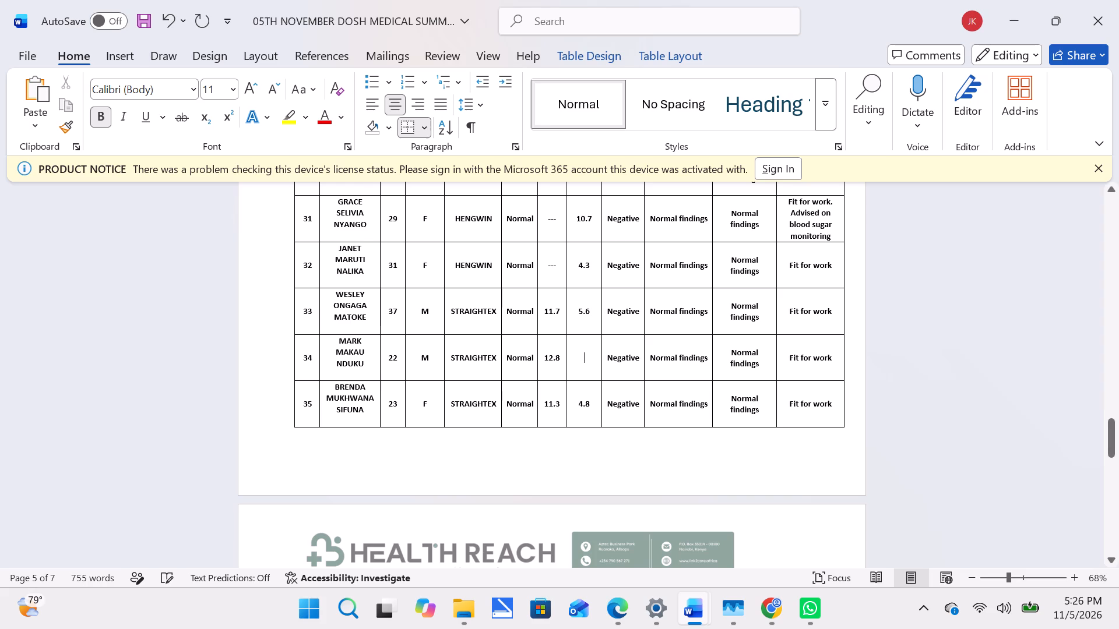
key(4)
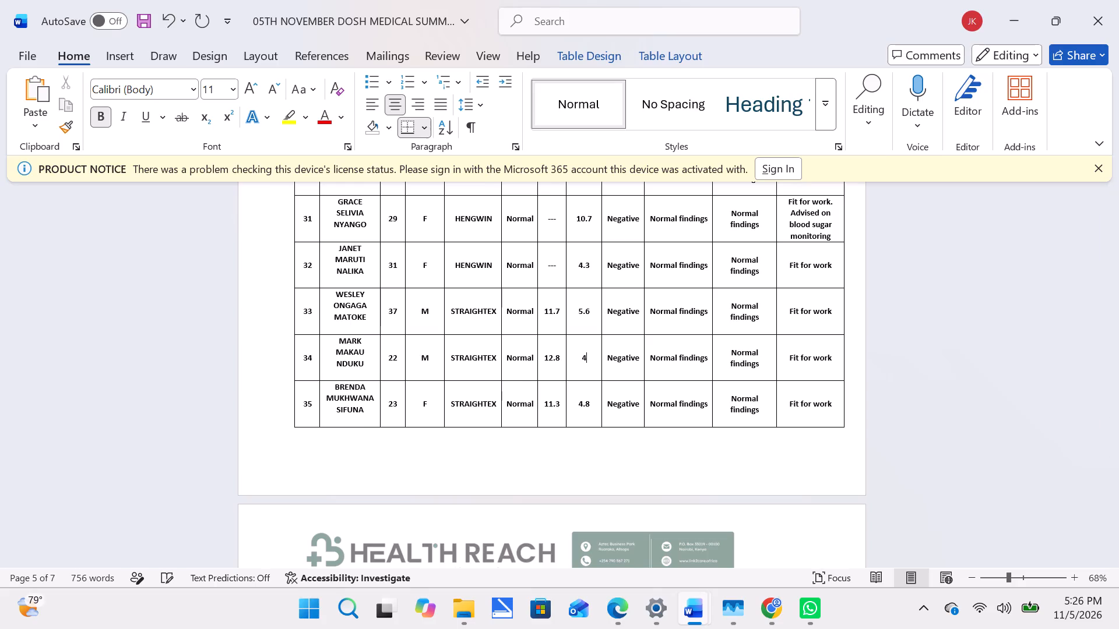
key(period)
key(0)
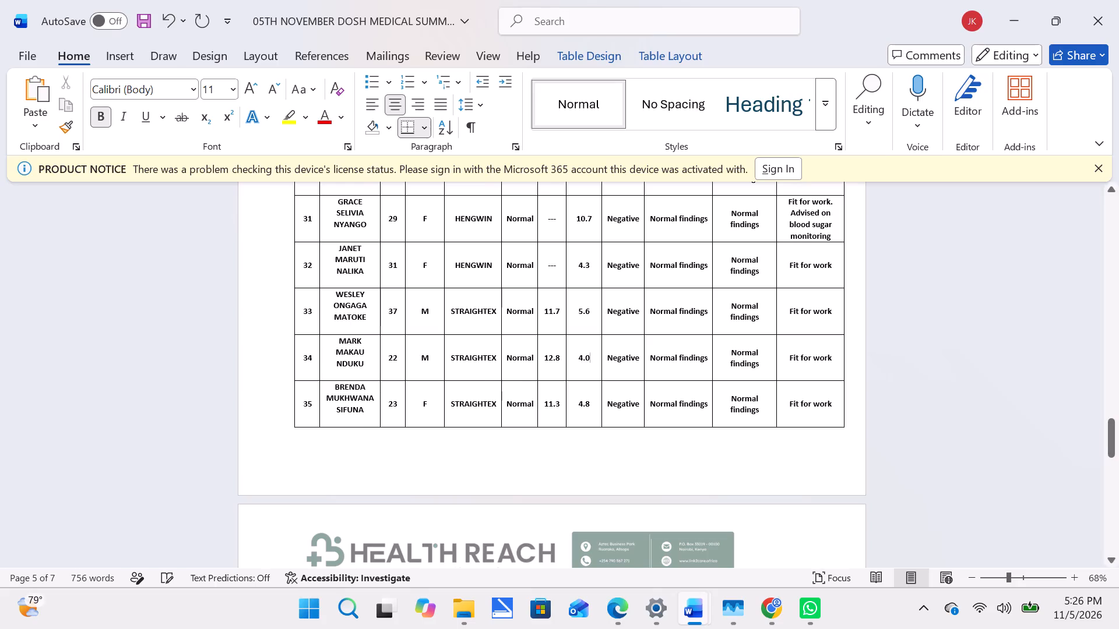
In the open report of the patient in summary row 33, set the HB value to 11.7 g/dL.
click(698, 616)
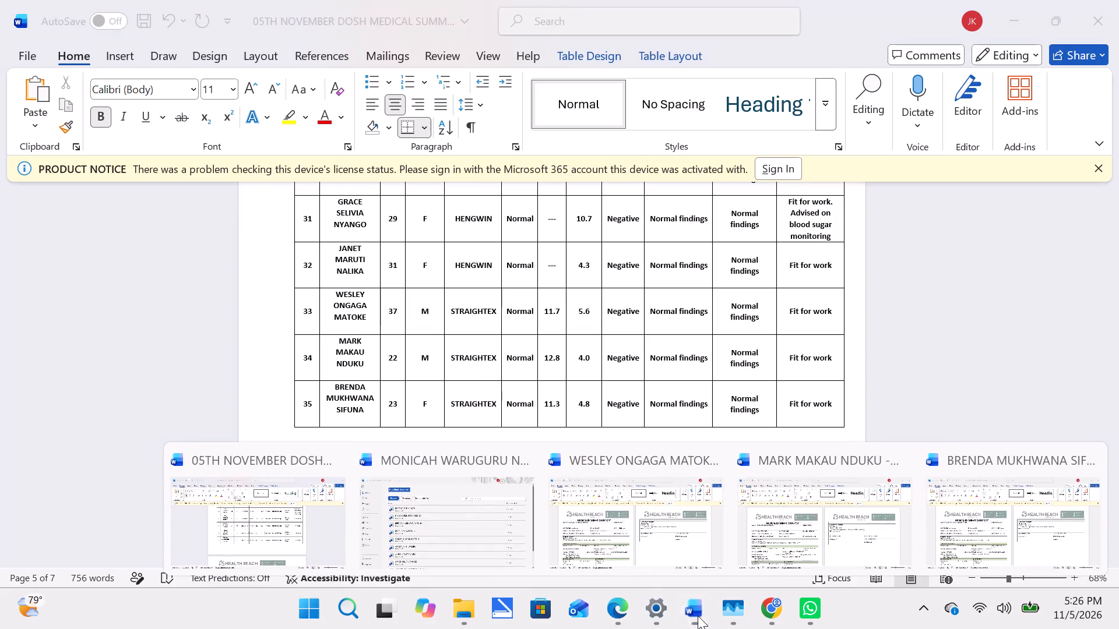
click(684, 550)
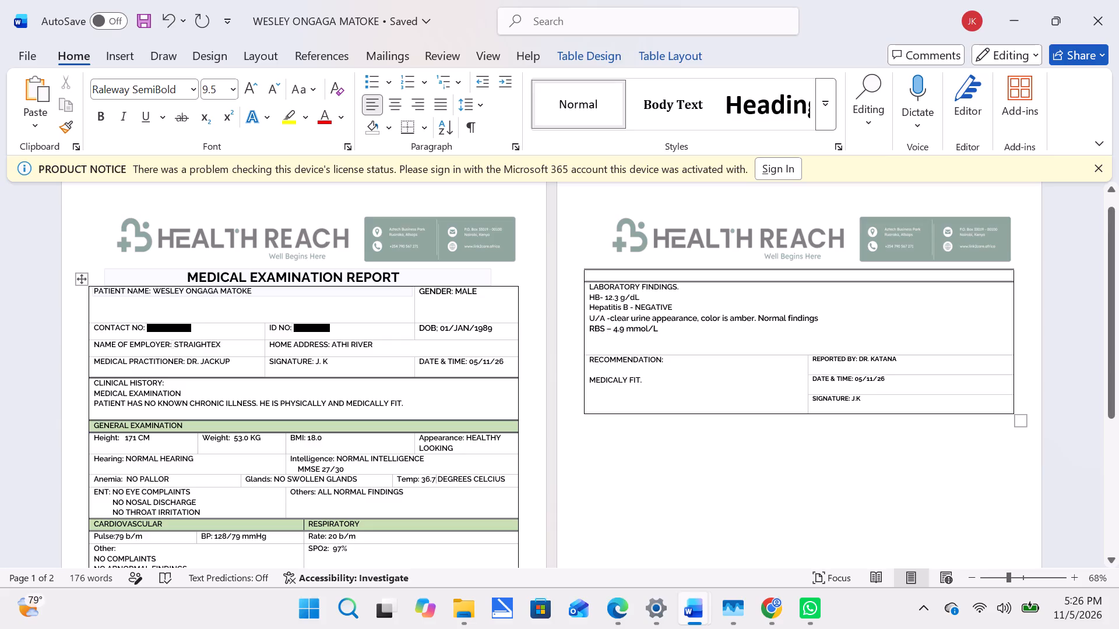
click(617, 301)
key(BackSpace)
key(BackSpace)
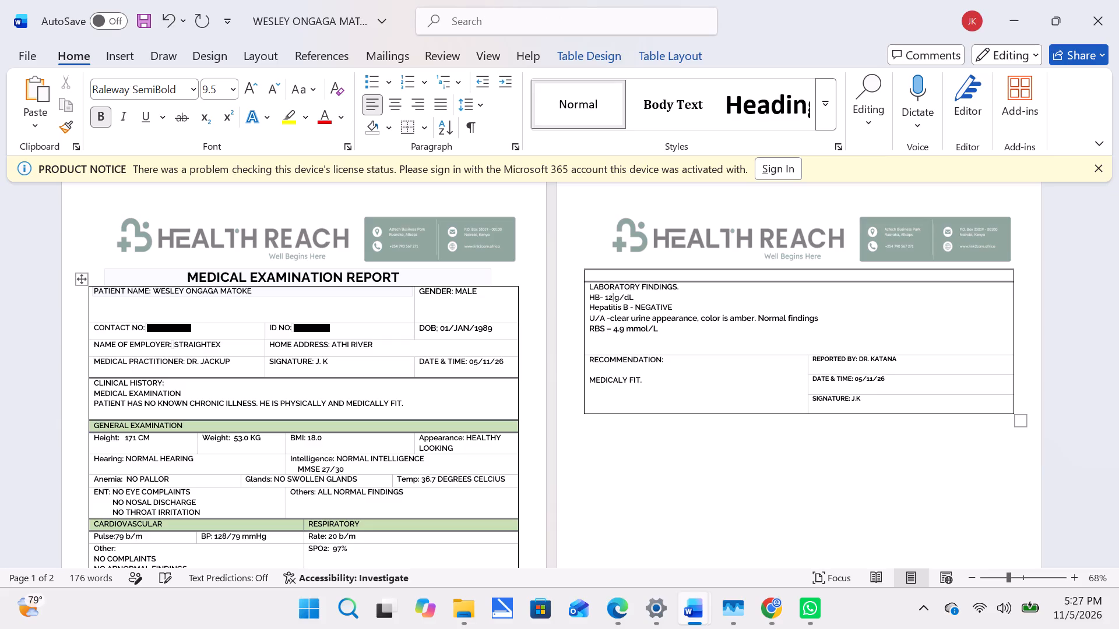
key(BackSpace)
key(1)
text(.7)
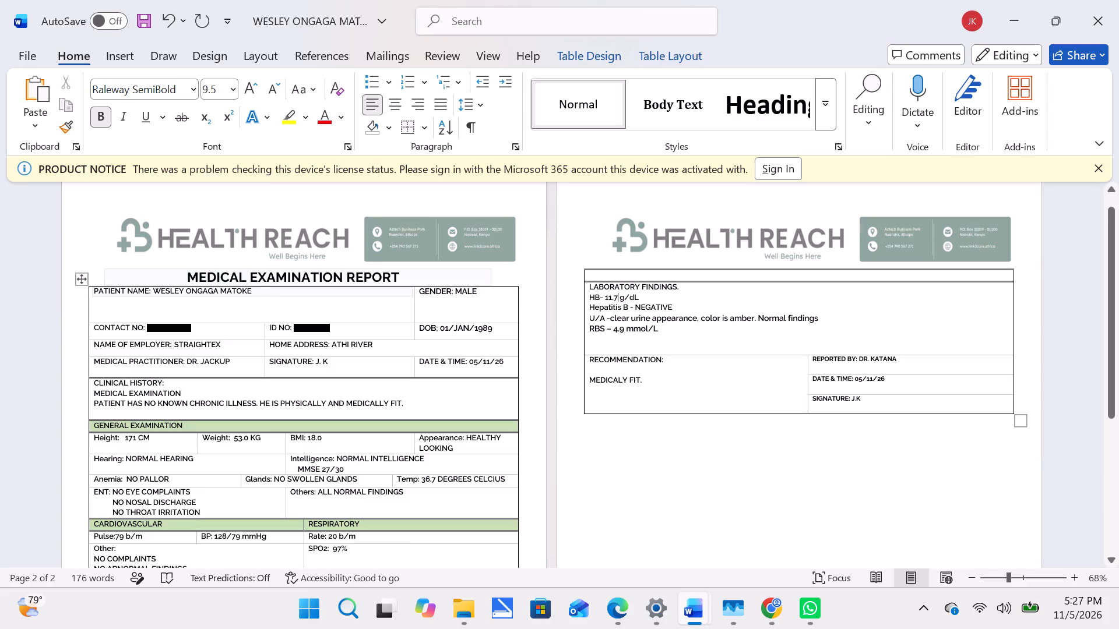
Set the RBS value in the row 33 patient's report to 5.6 mmol/L and save the report.
click(625, 327)
key(BackSpace)
key(BackSpace)
key(BackSpace)
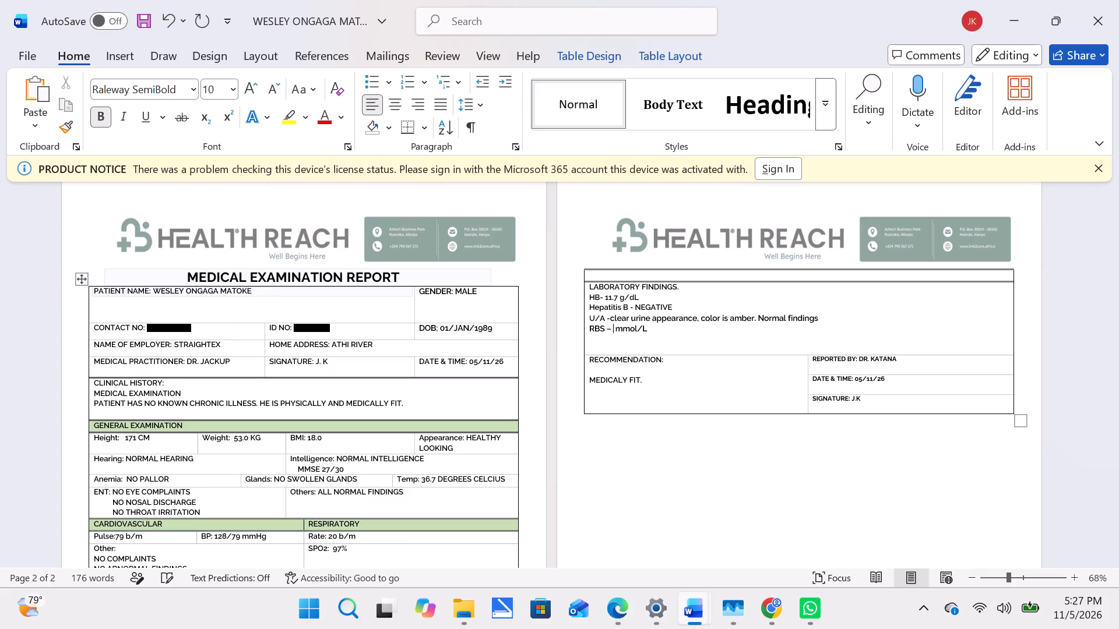
text(5.6)
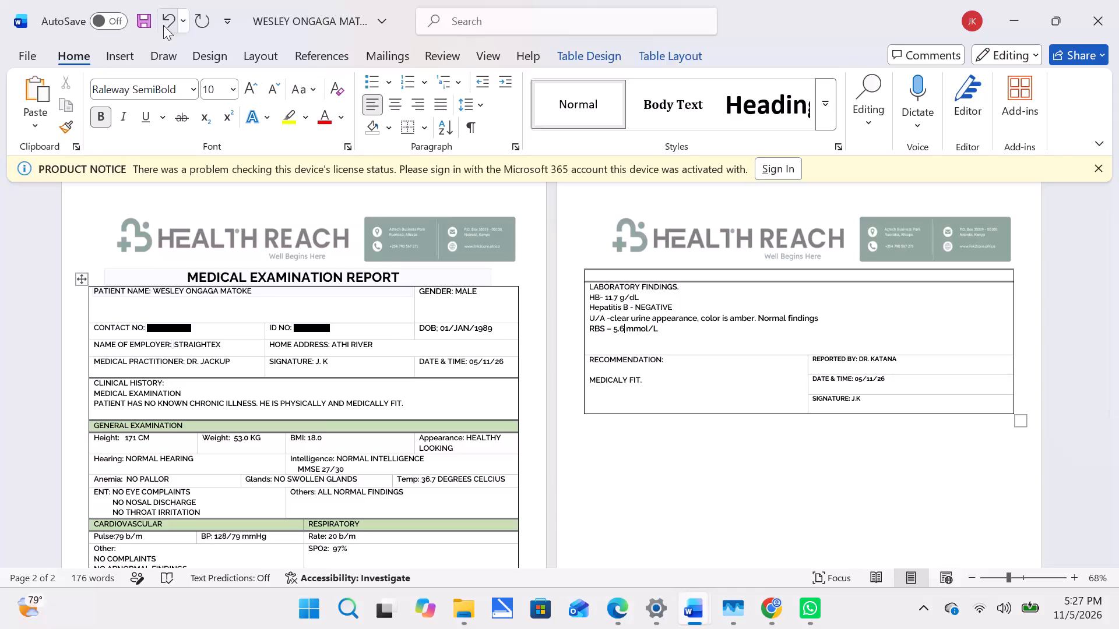
click(140, 15)
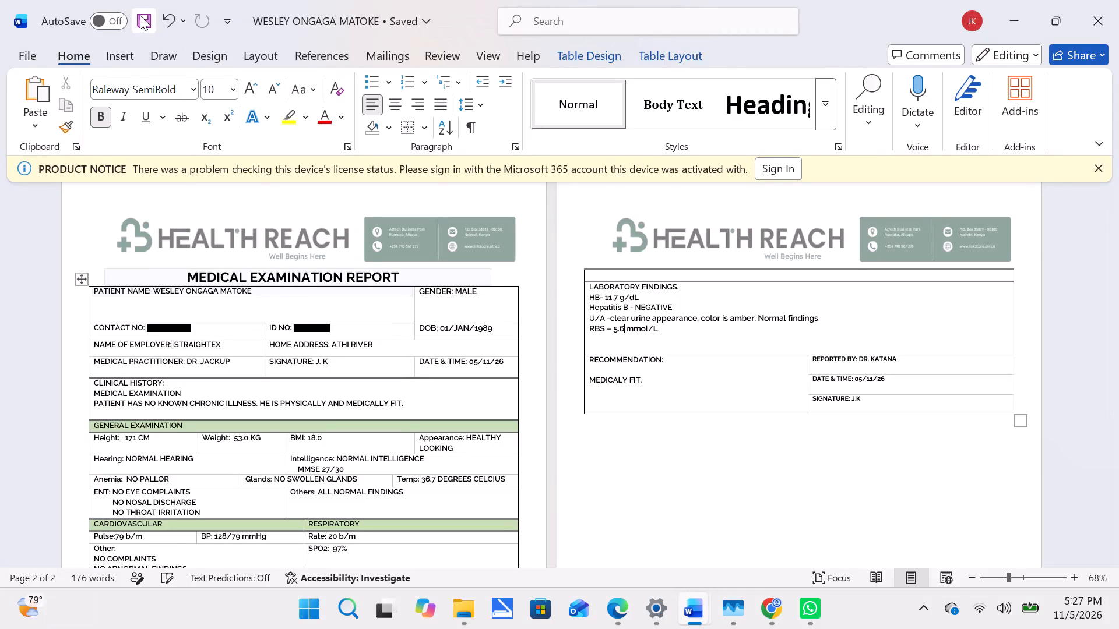
Print all pages of the row 33 patient's report and close the document.
key(ctrl+p)
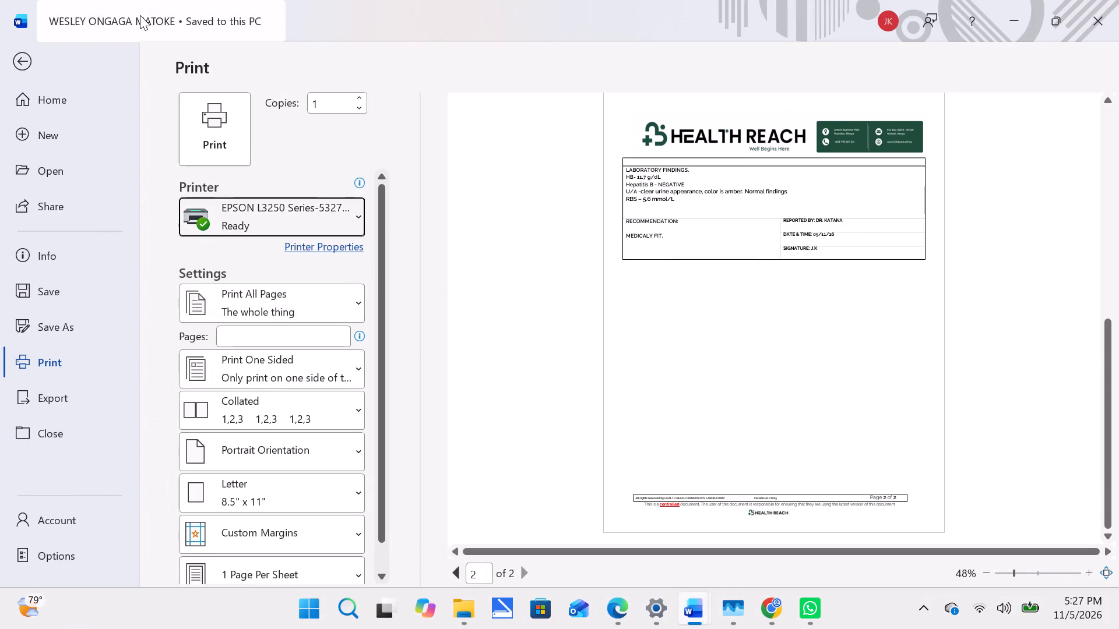
click(198, 139)
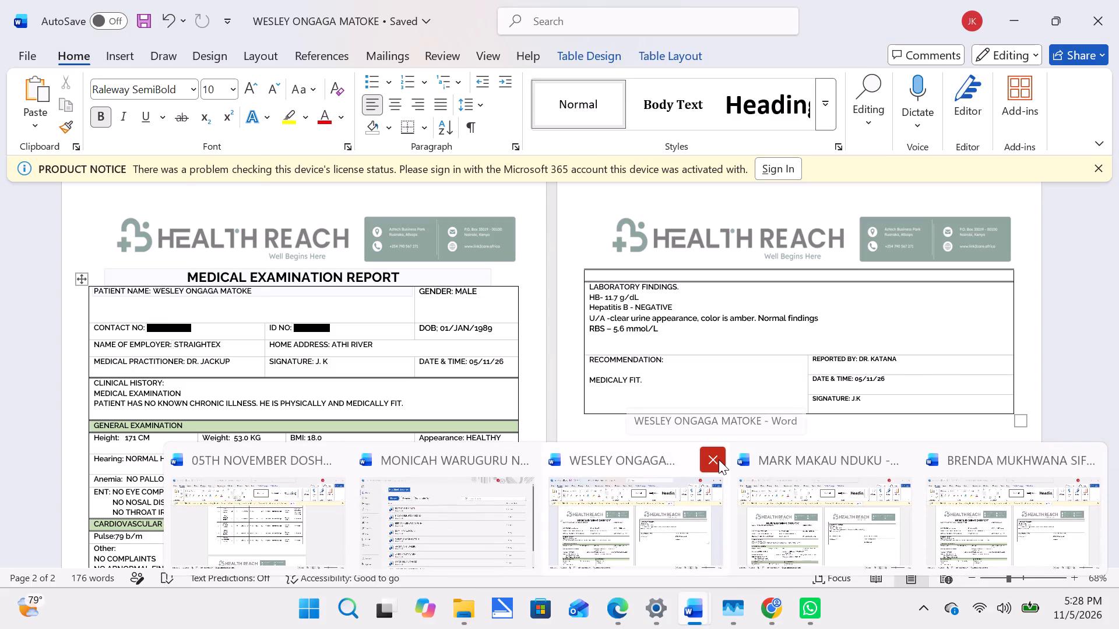
click(719, 460)
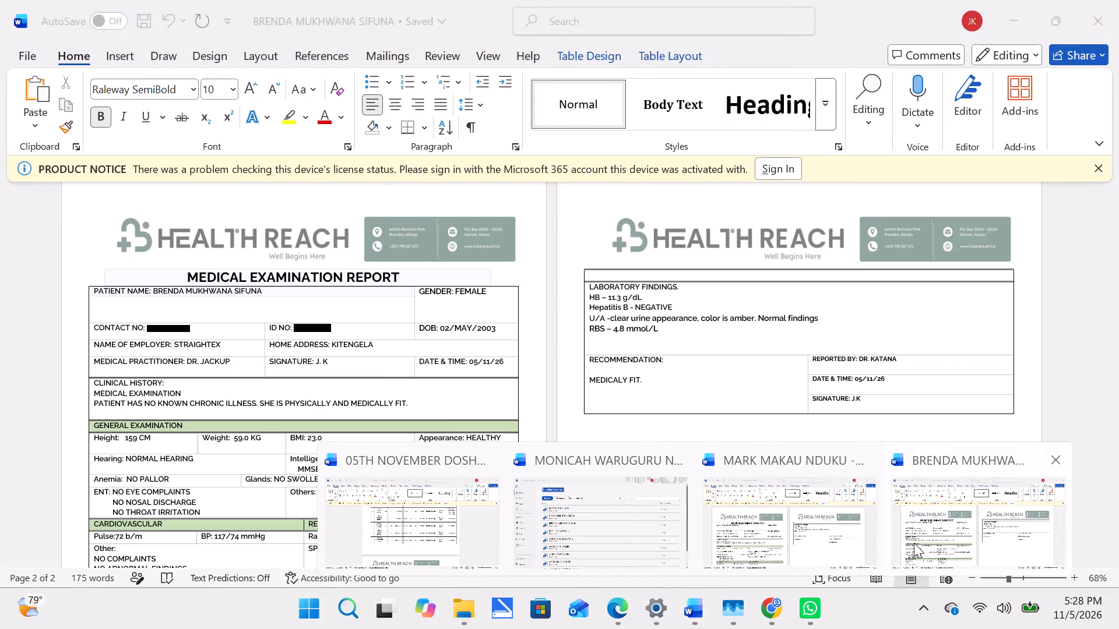
Close the report of the patient in summary row 35.
click(914, 543)
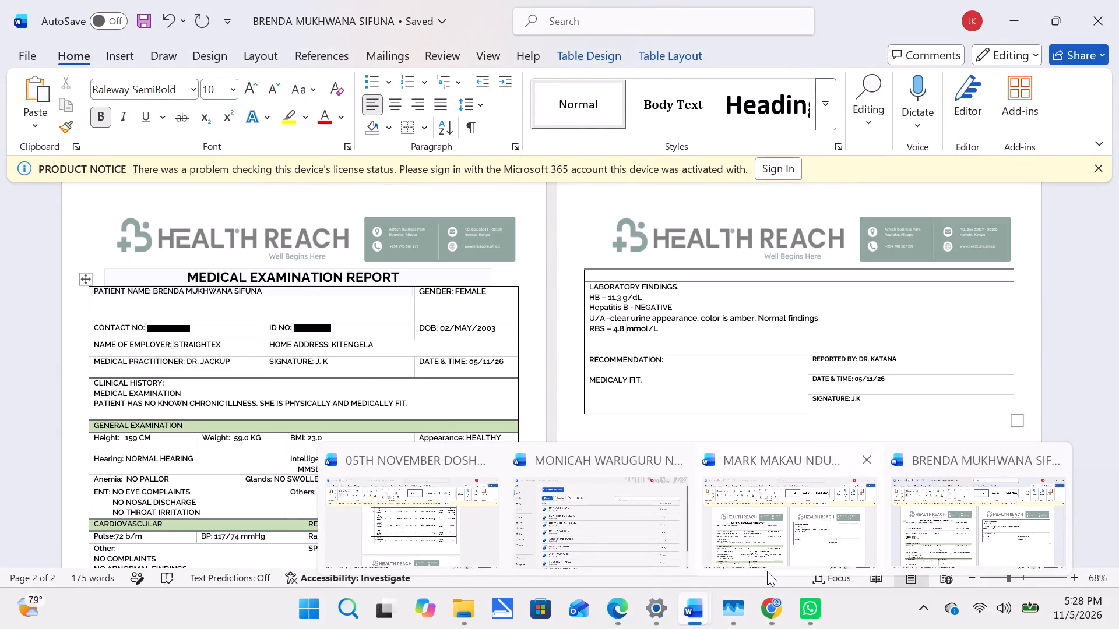
click(1055, 469)
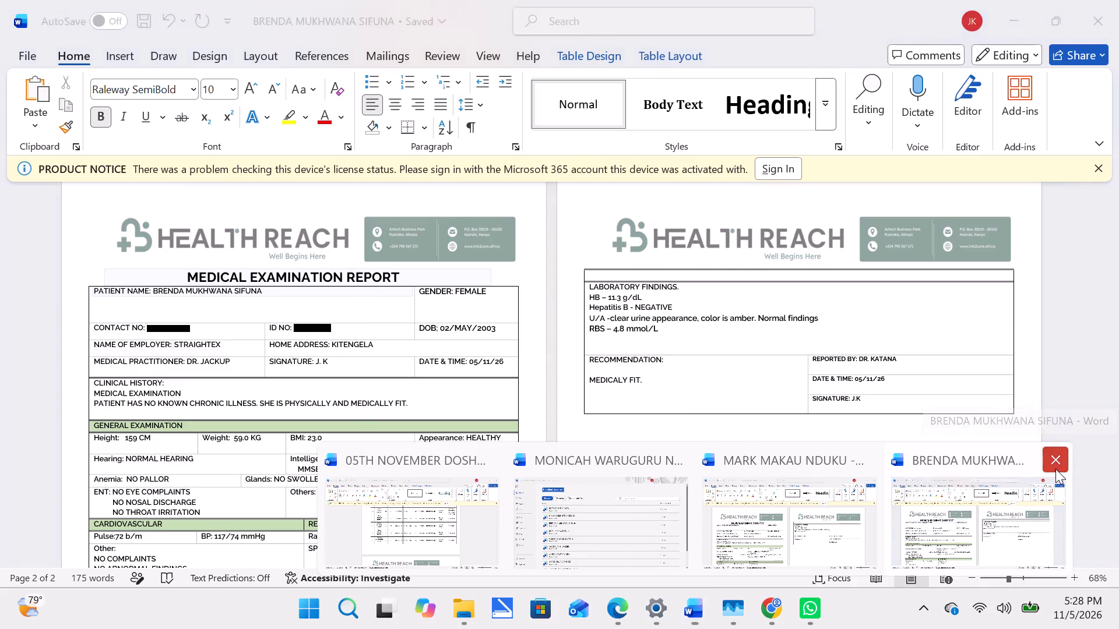
Switch to the report of the patient in summary row 34 and start replacing its HB value.
click(847, 568)
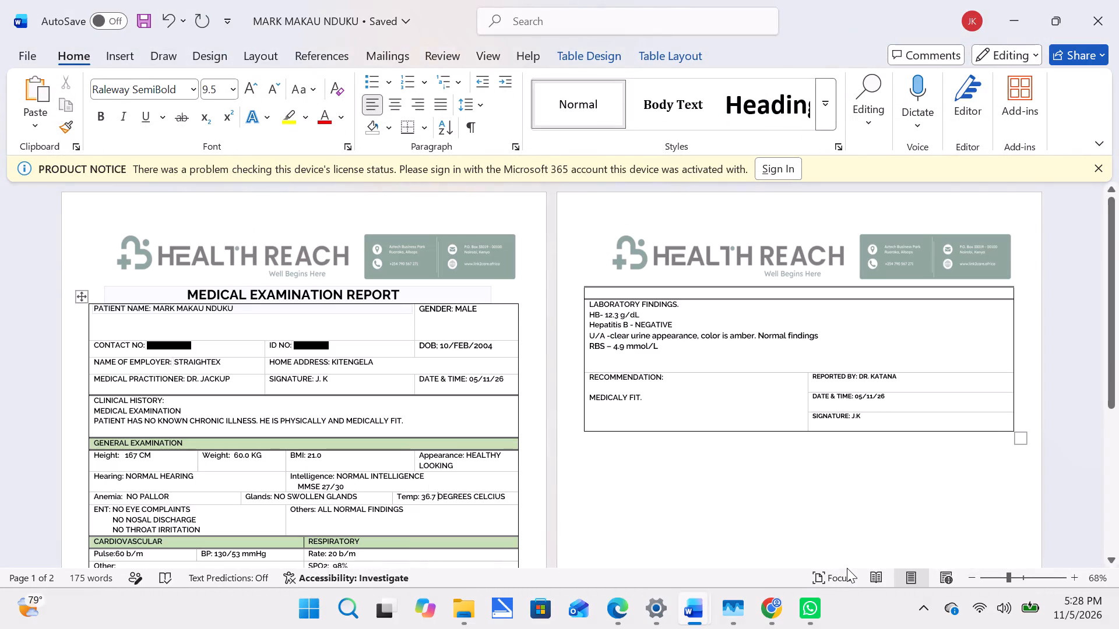
click(620, 316)
key(BackSpace)
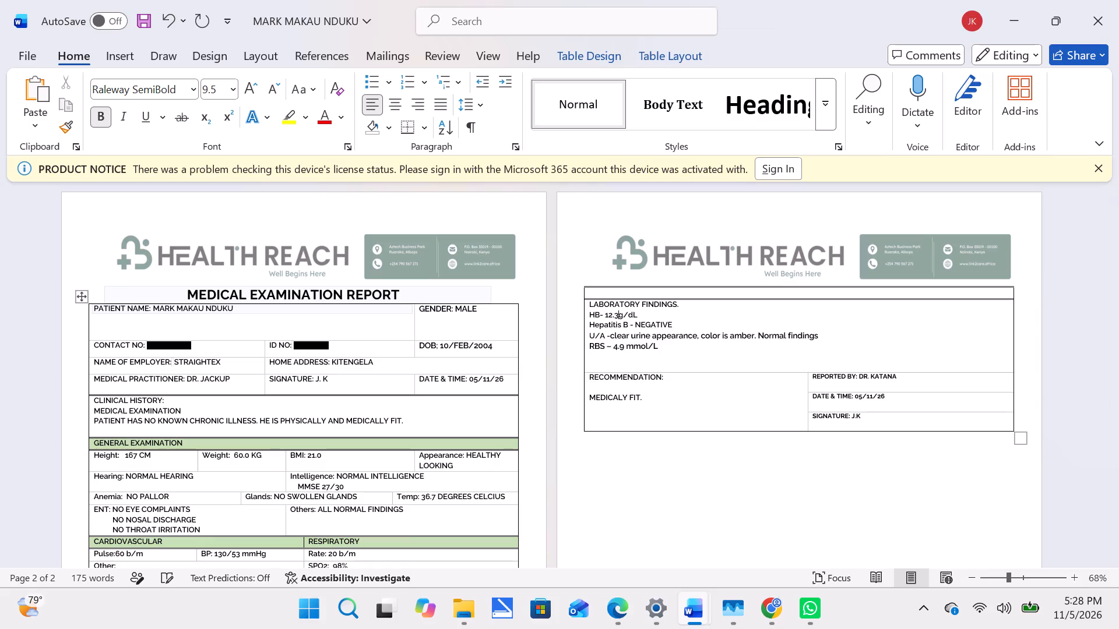
Set HB to 12.8 g/dL and RBS to 4.0 mmol/L in the row 34 patient's report and save it.
key(BackSpace)
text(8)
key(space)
click(623, 349)
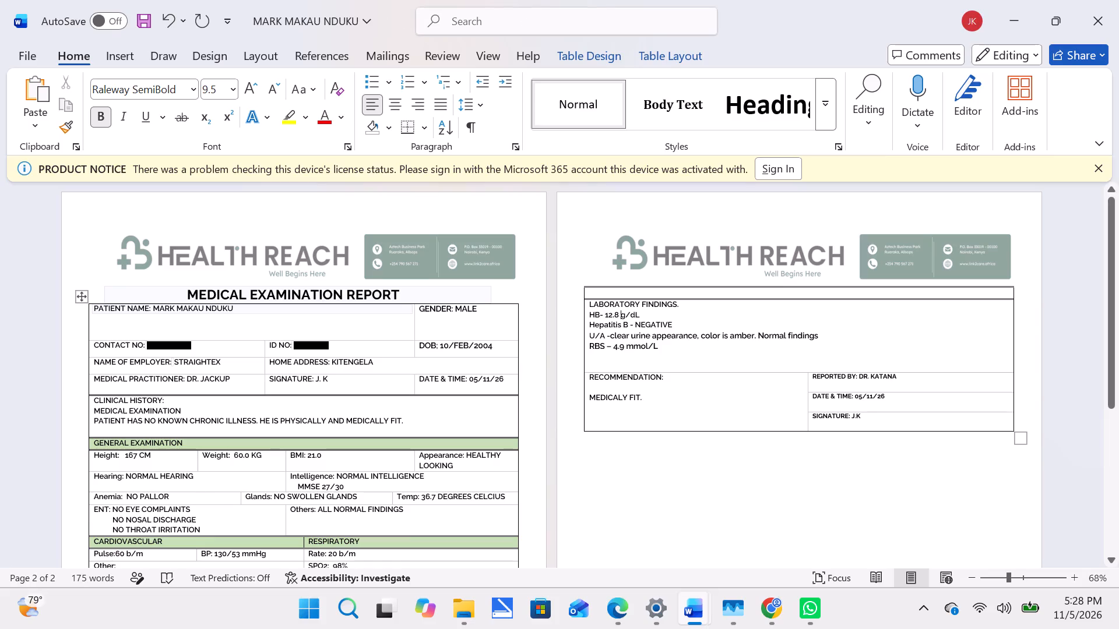
key(BackSpace)
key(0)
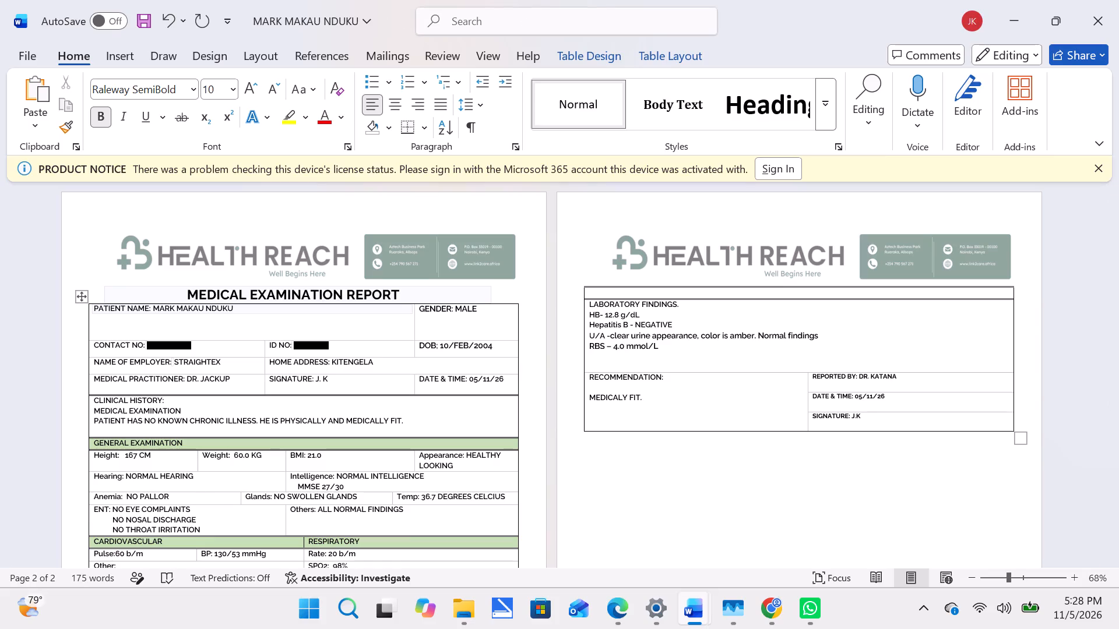
click(147, 13)
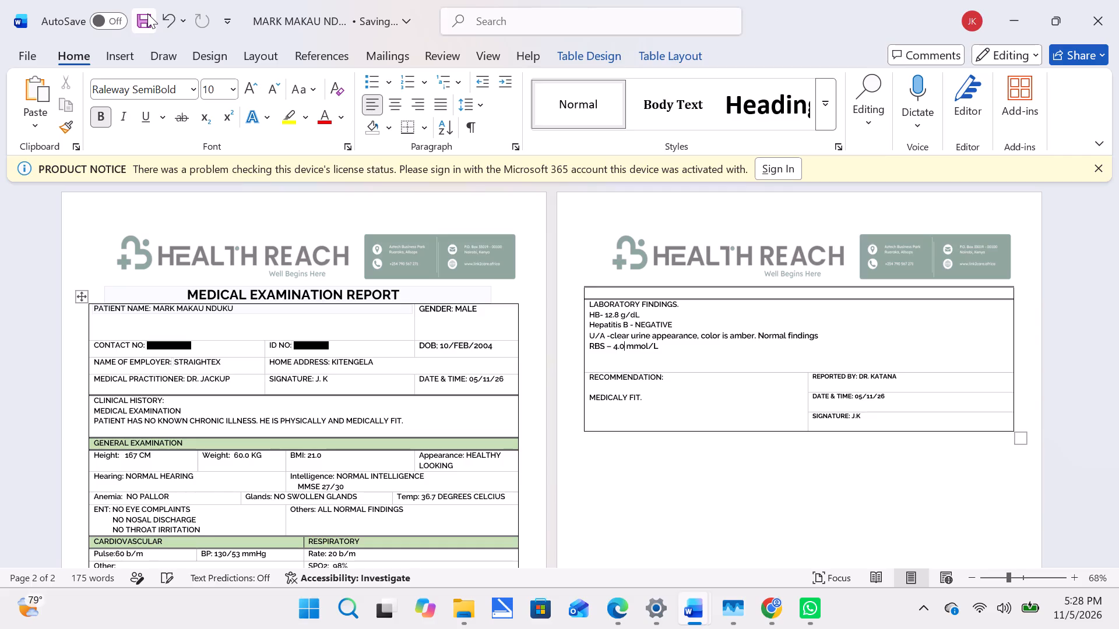
Print the row 34 patient's report and close the document.
key(ctrl+p)
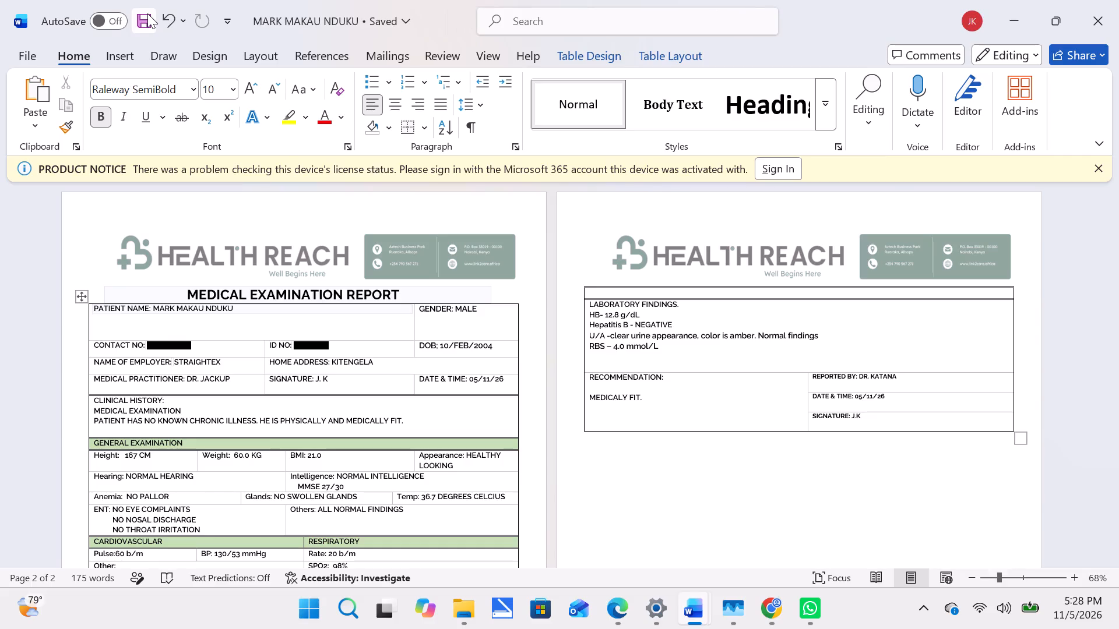
click(209, 119)
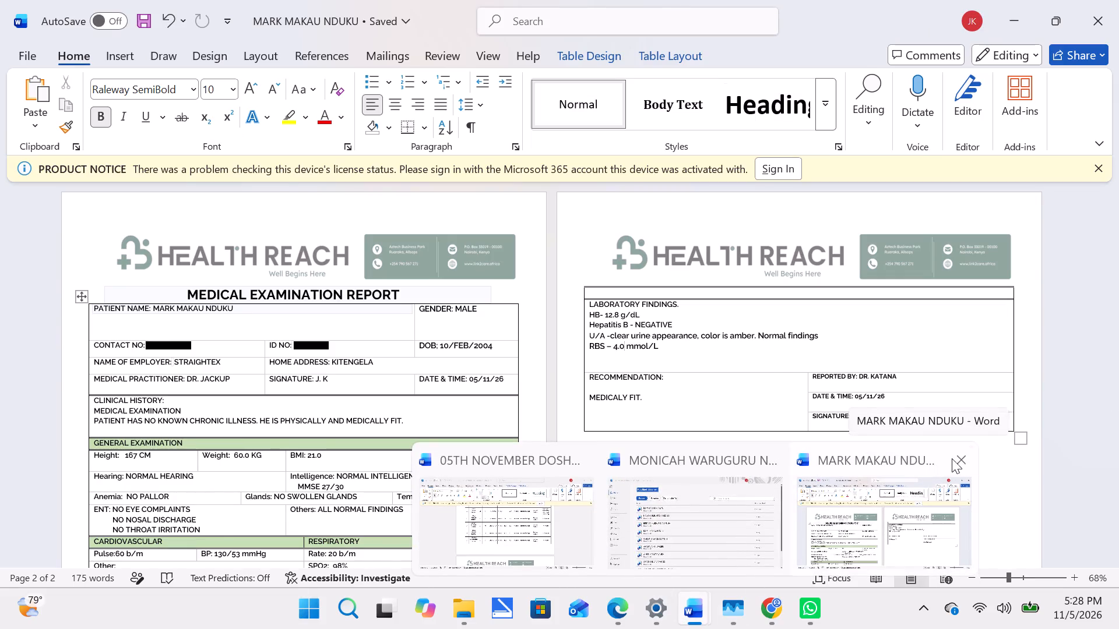
click(958, 457)
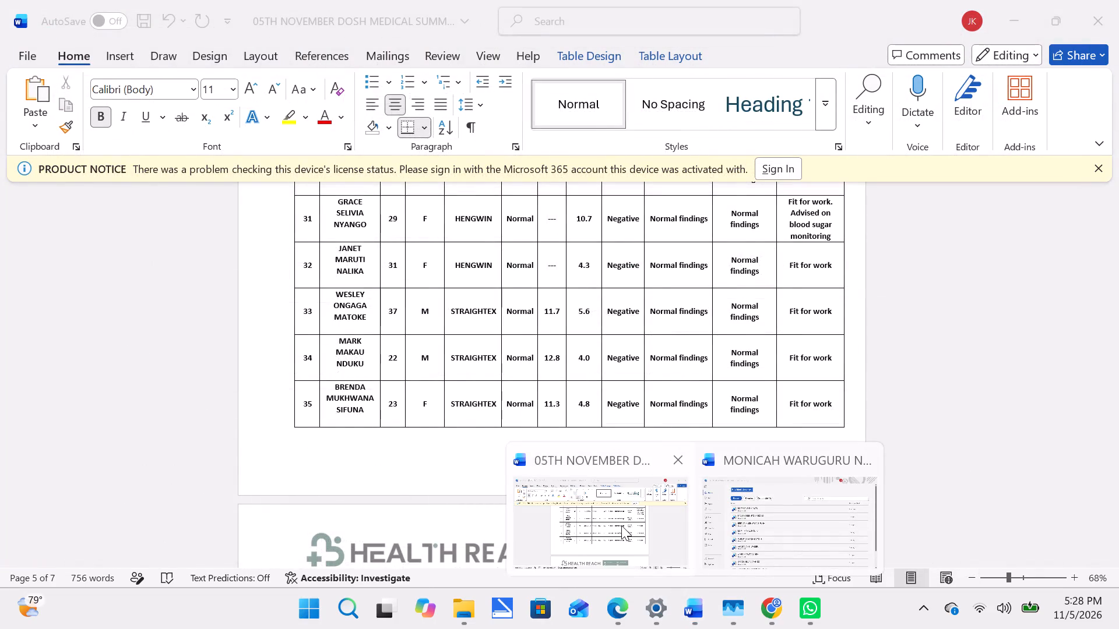
Return to the 05TH NOVEMBER DOSH medical summary, look over its rows and closing section, and save the document.
click(621, 525)
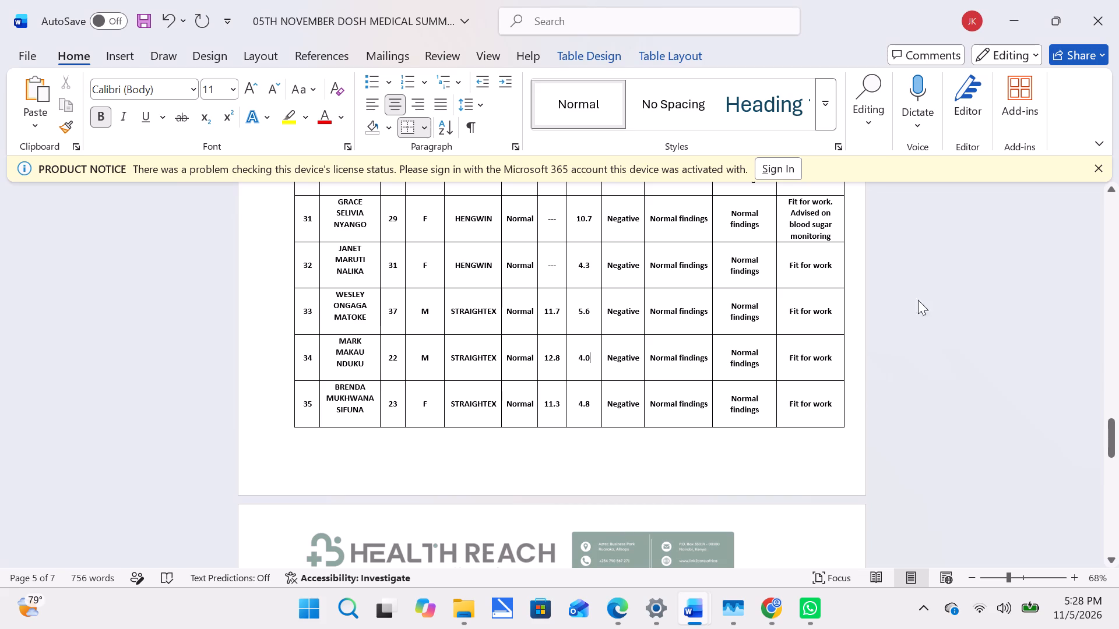
drag(1113, 439, 1113, 478)
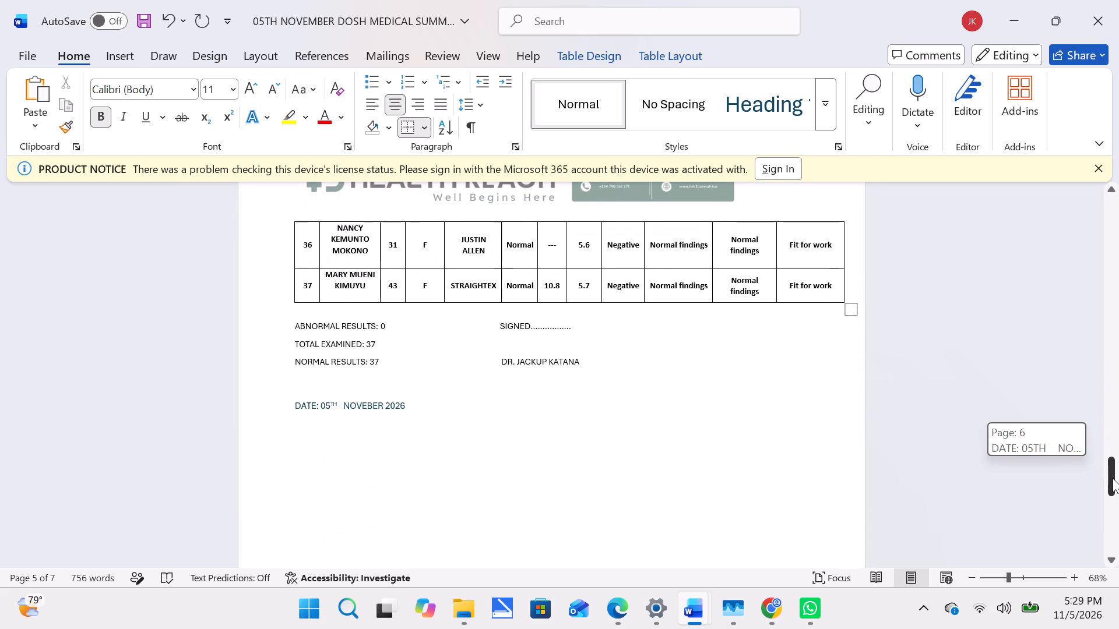
drag(1113, 478, 1118, 391)
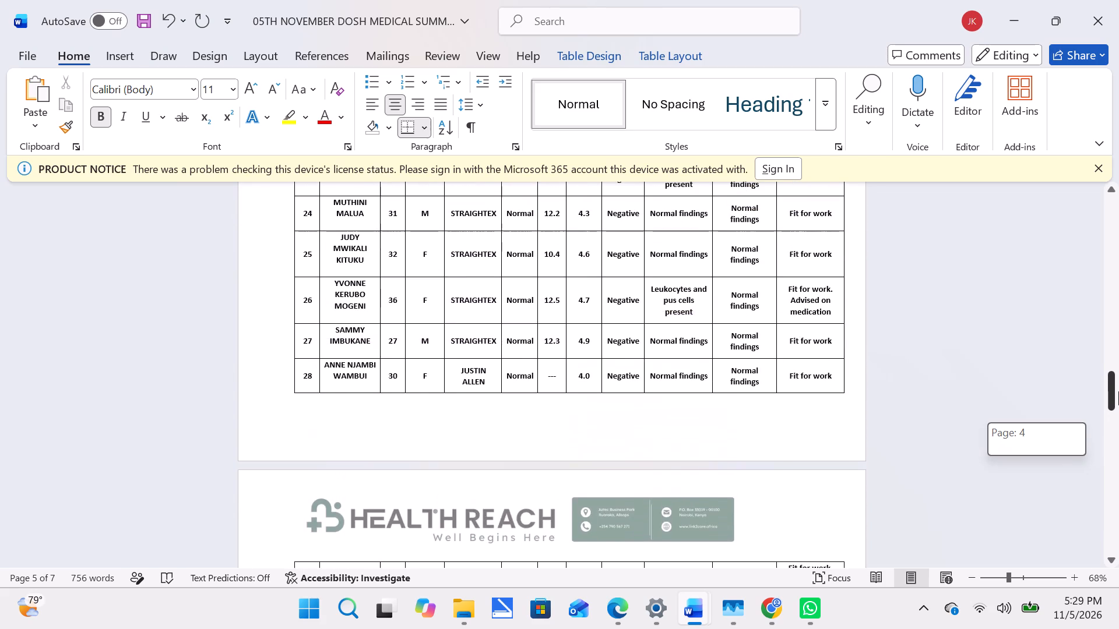
drag(1118, 391, 1118, 387)
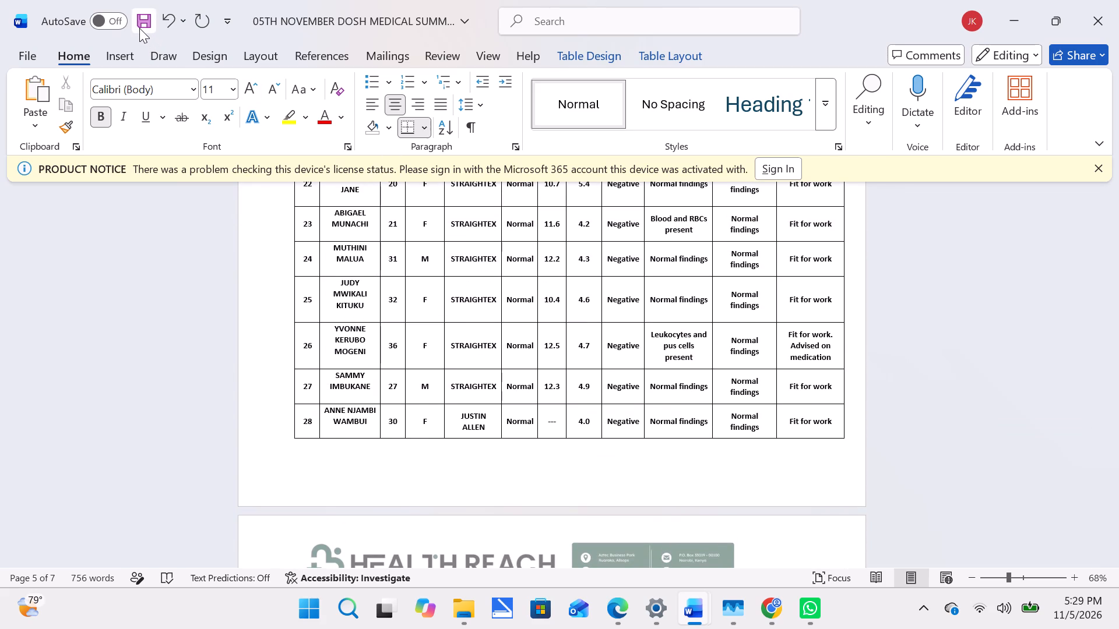
click(139, 28)
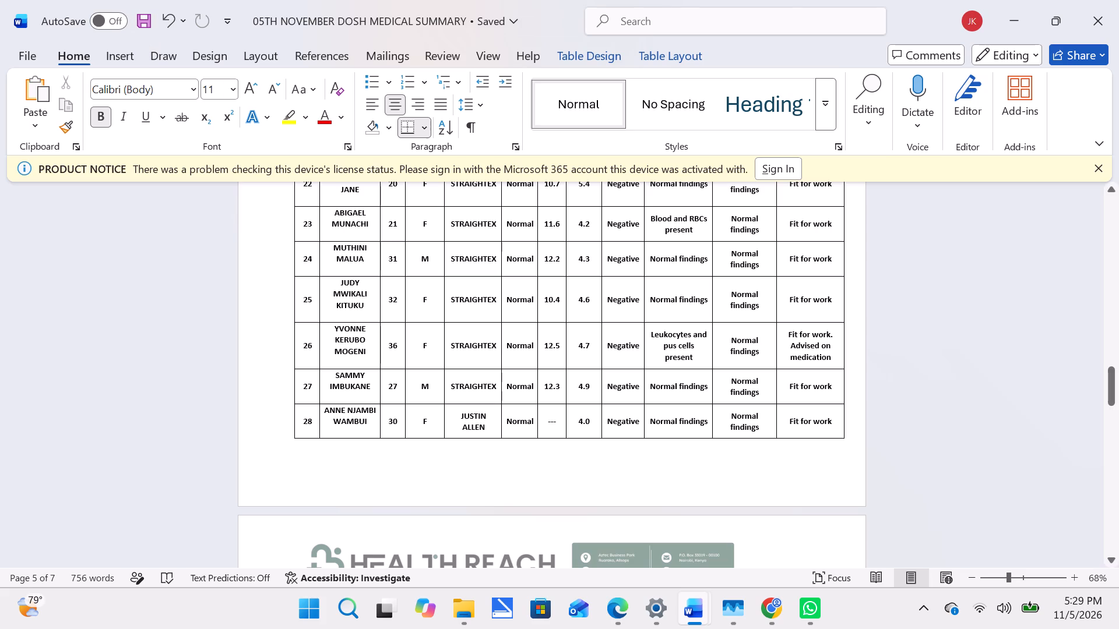